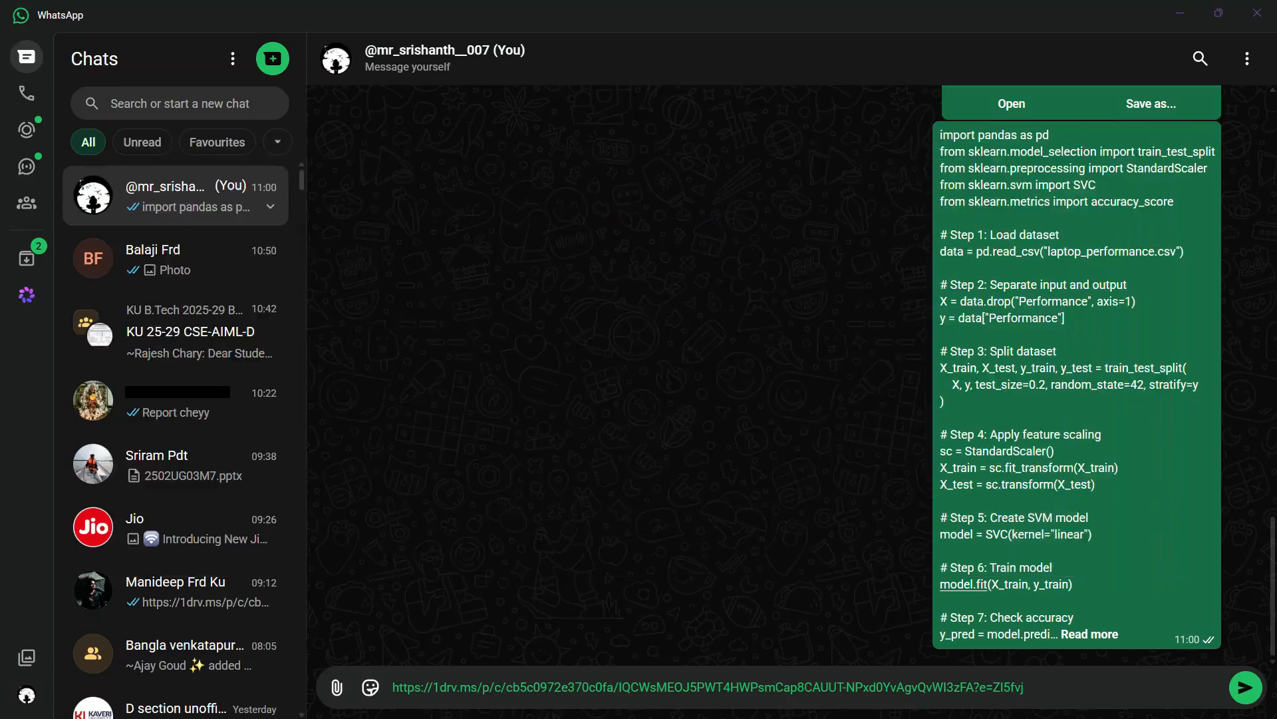
Search the computer for "ppt" and launch PowerPoint.
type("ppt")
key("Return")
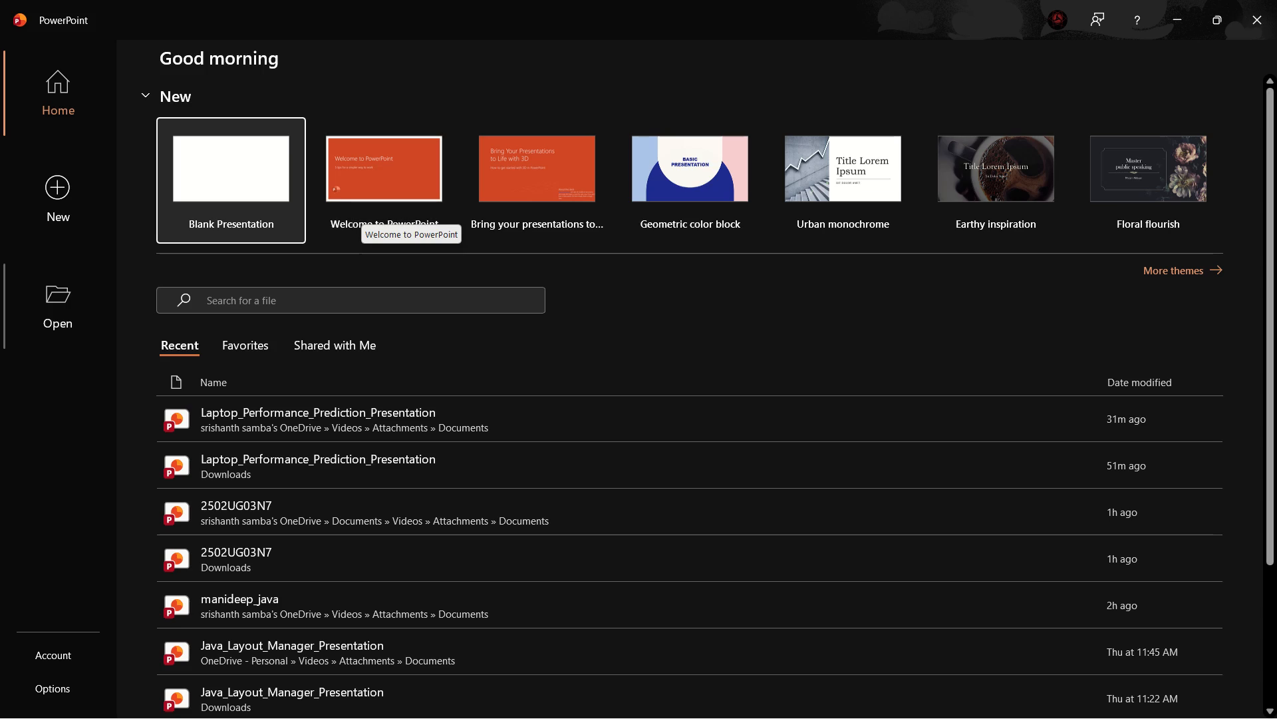
Open the most recently modified Laptop_Performance_Prediction_Presentation from the recent files.
double_click(448, 409)
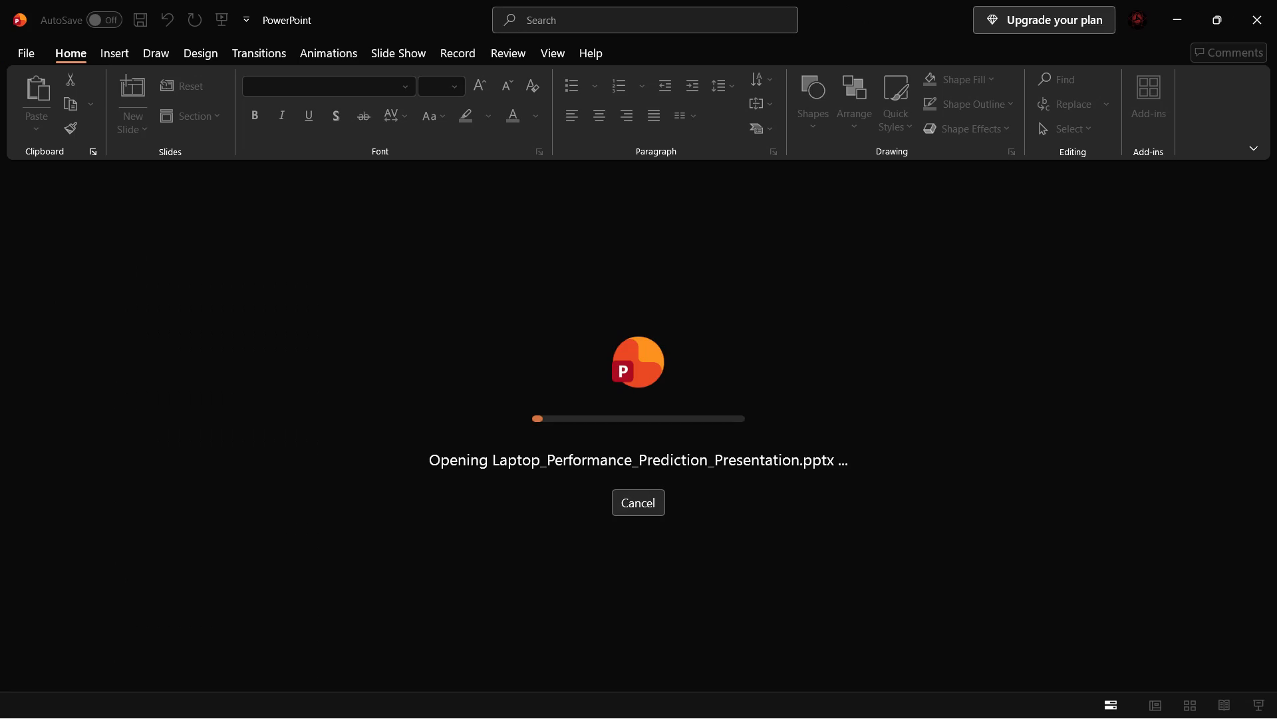
left_click(215, 2)
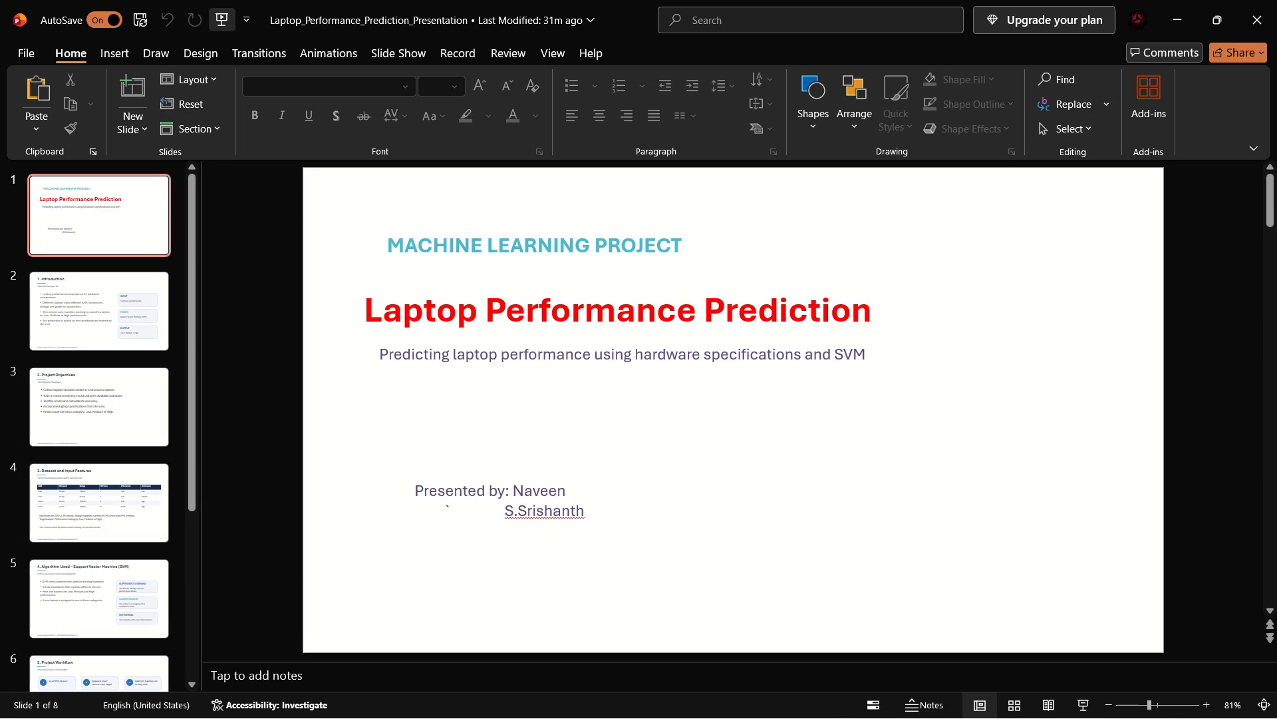
Run the slide show from the beginning and review the Introduction, Project Objectives, and Dataset and Input Features slides.
left_click(221, 21)
key("Right")
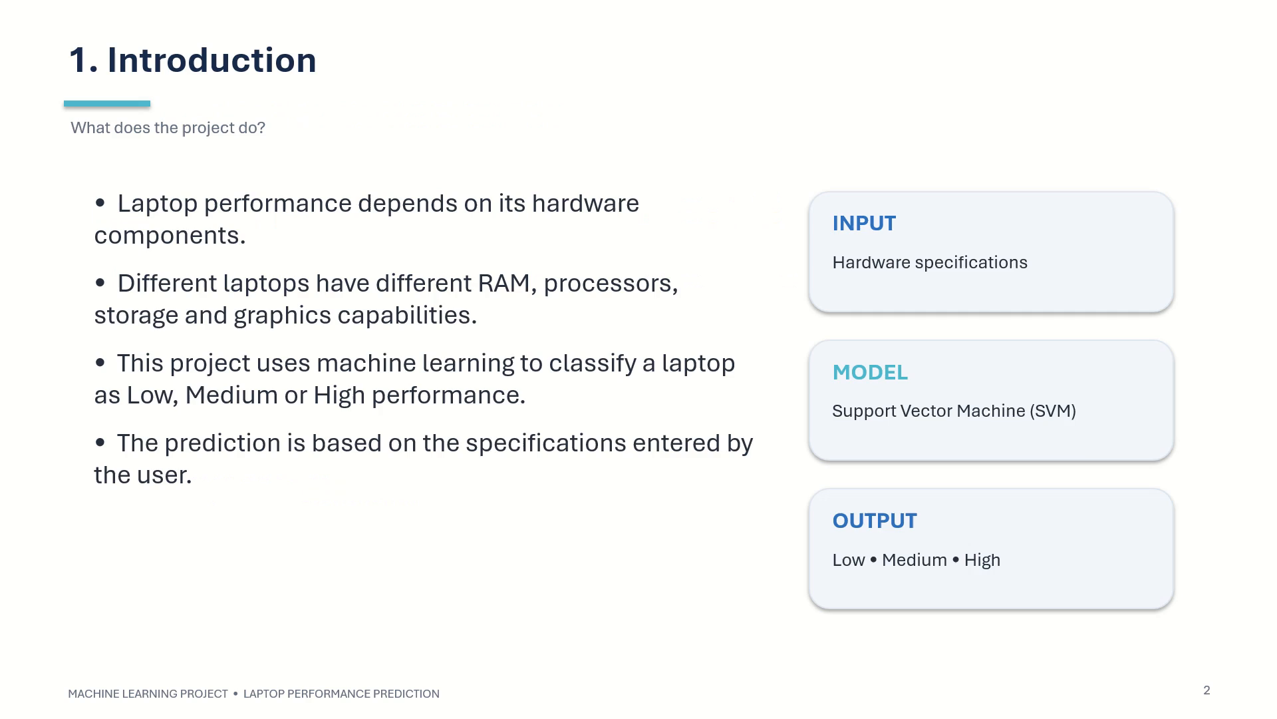
key("Right")
key("Left")
key("Right")
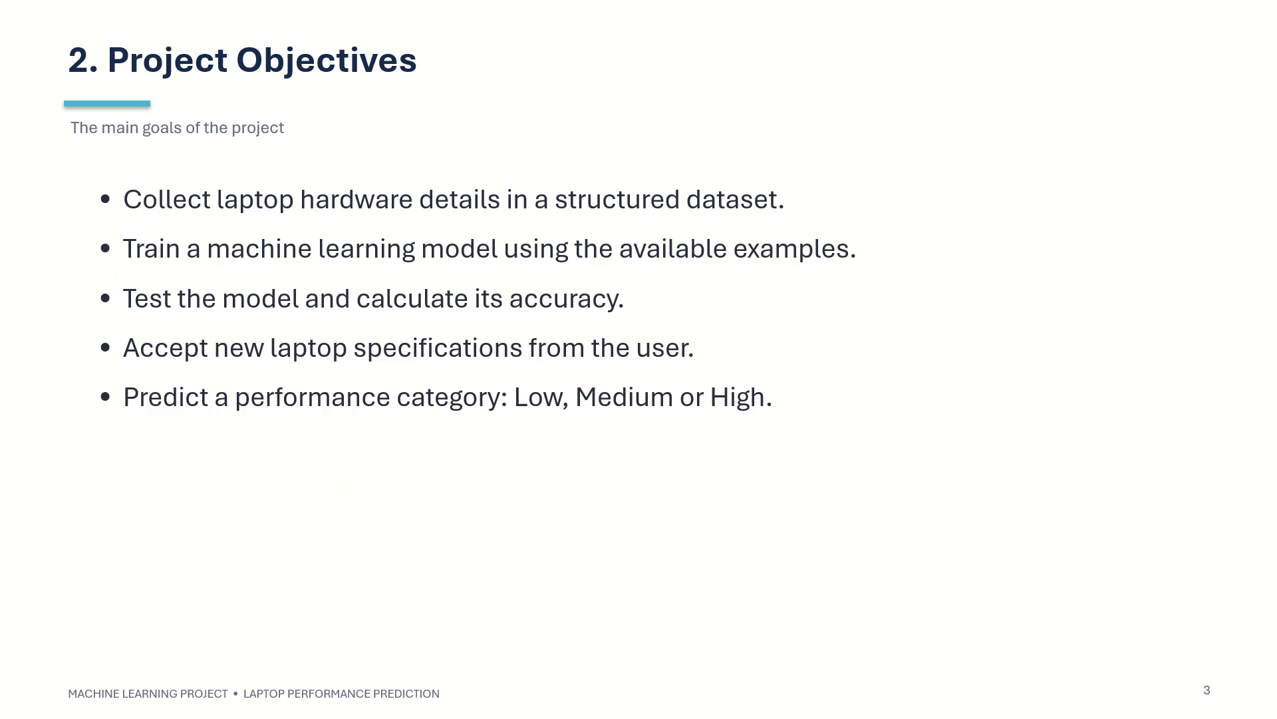
key("Right")
key("Right")
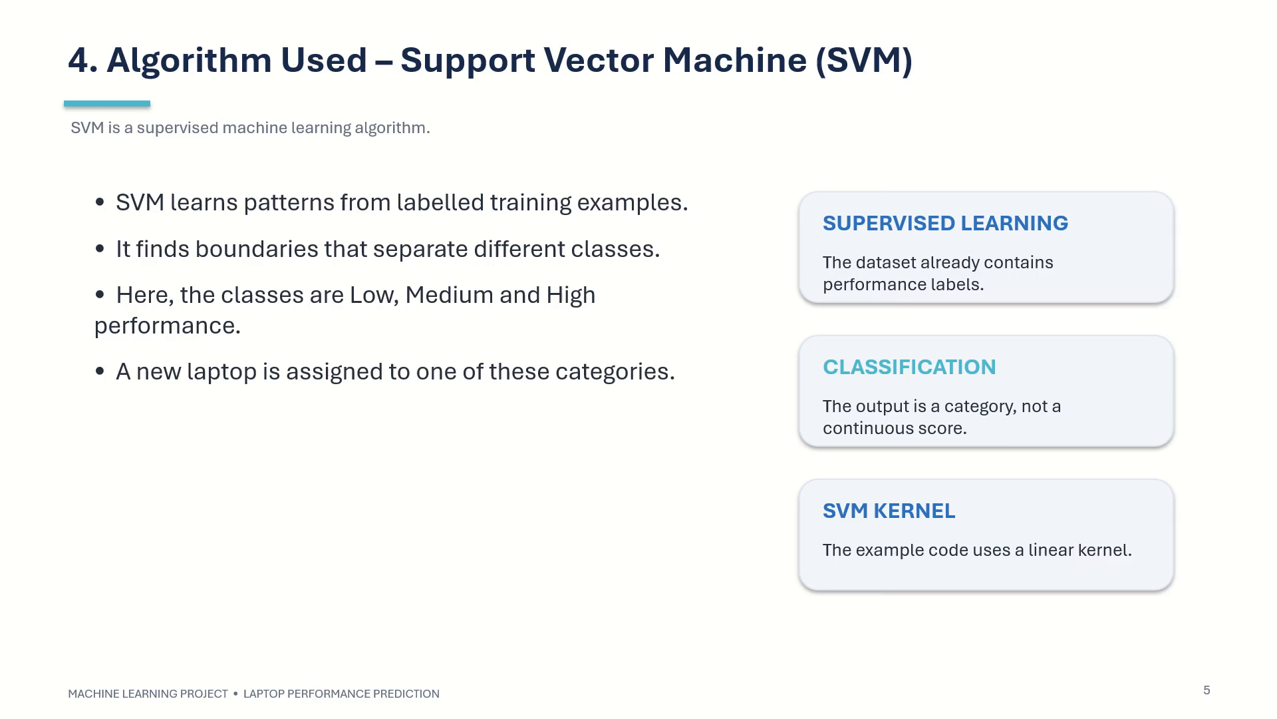
key("Right")
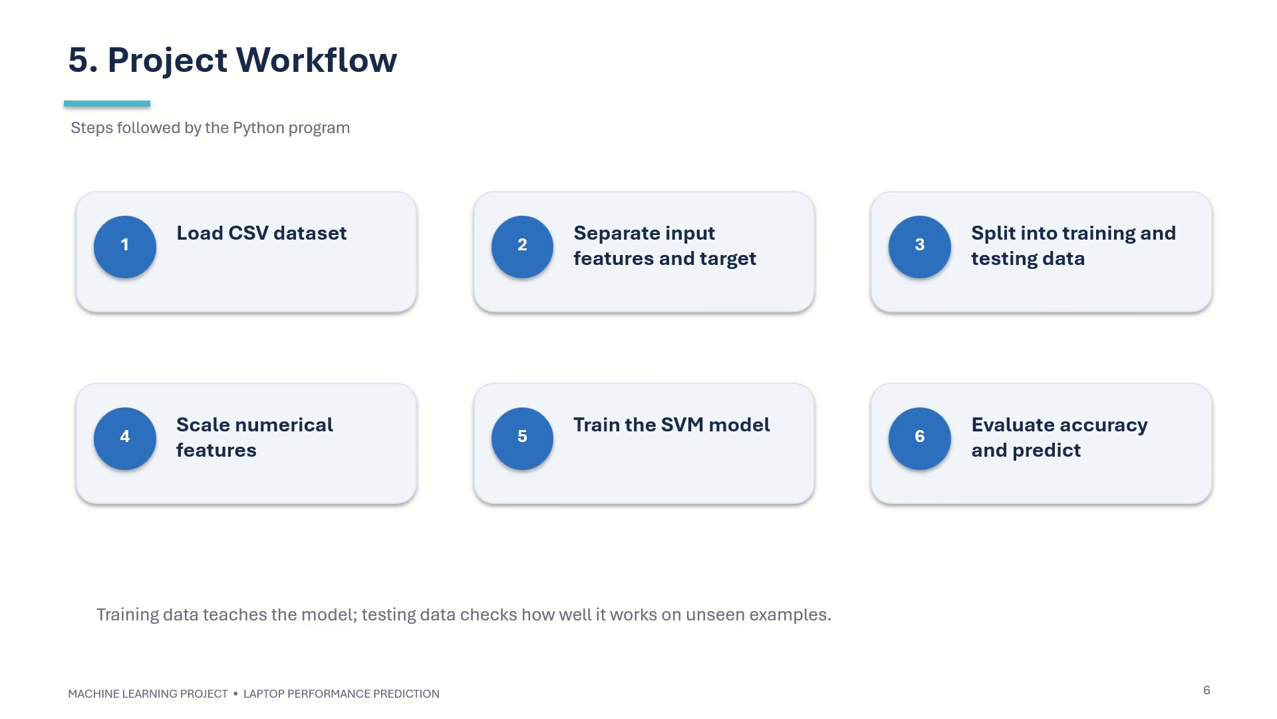
key("Left")
key("Left")
key("Left")
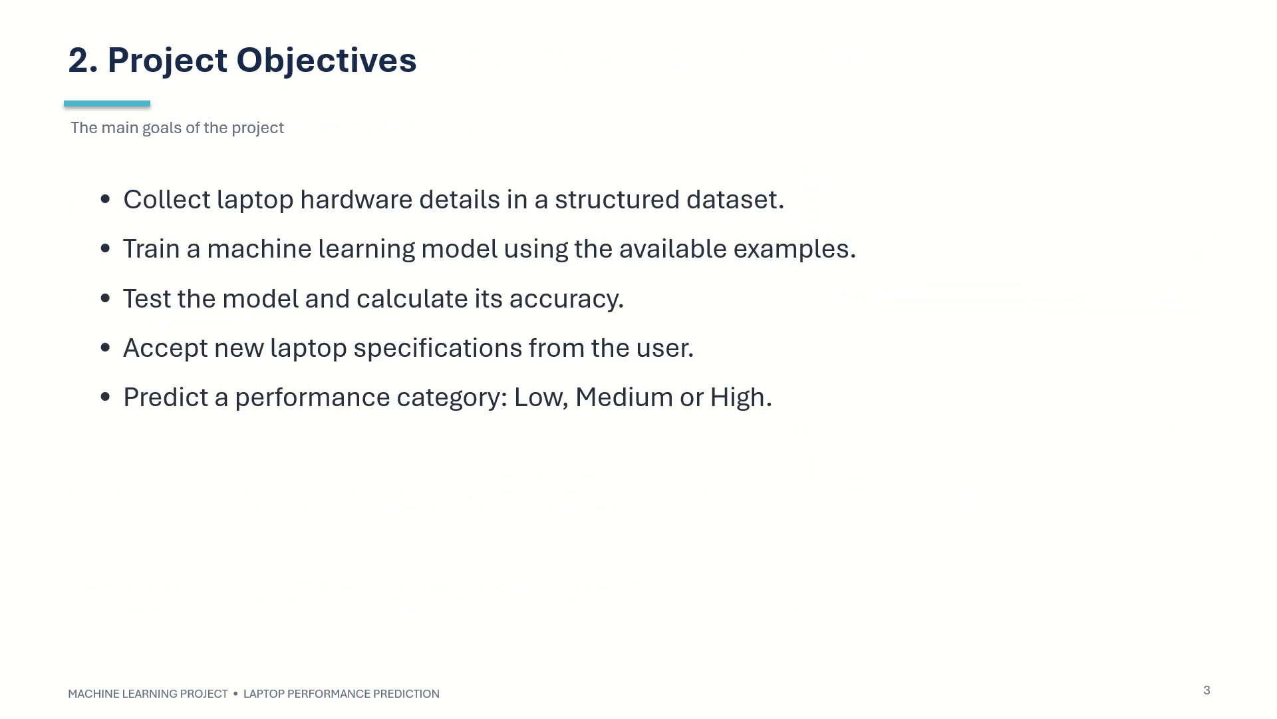
key("Left")
key("Right")
key("Right")
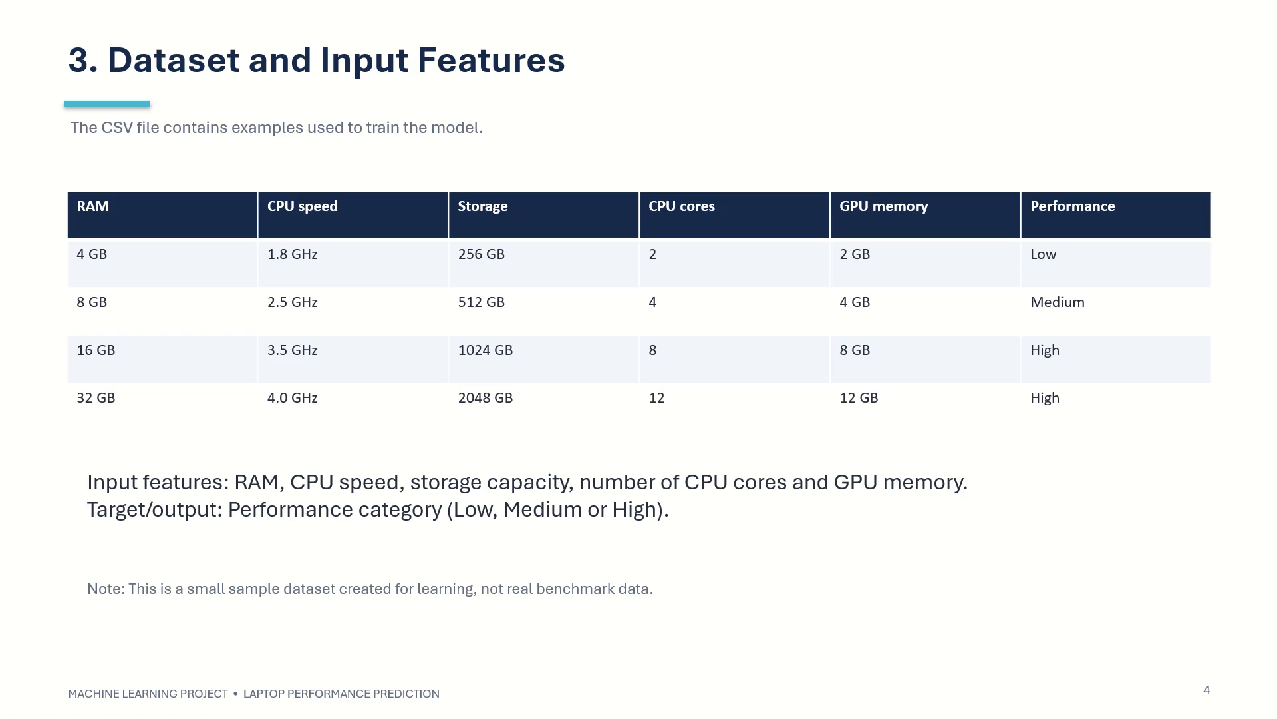
Continue the slide show, reviewing the SVM algorithm, Project Workflow, Python Implementation, and Prediction, Conclusion and Future Scope slides.
key("Right")
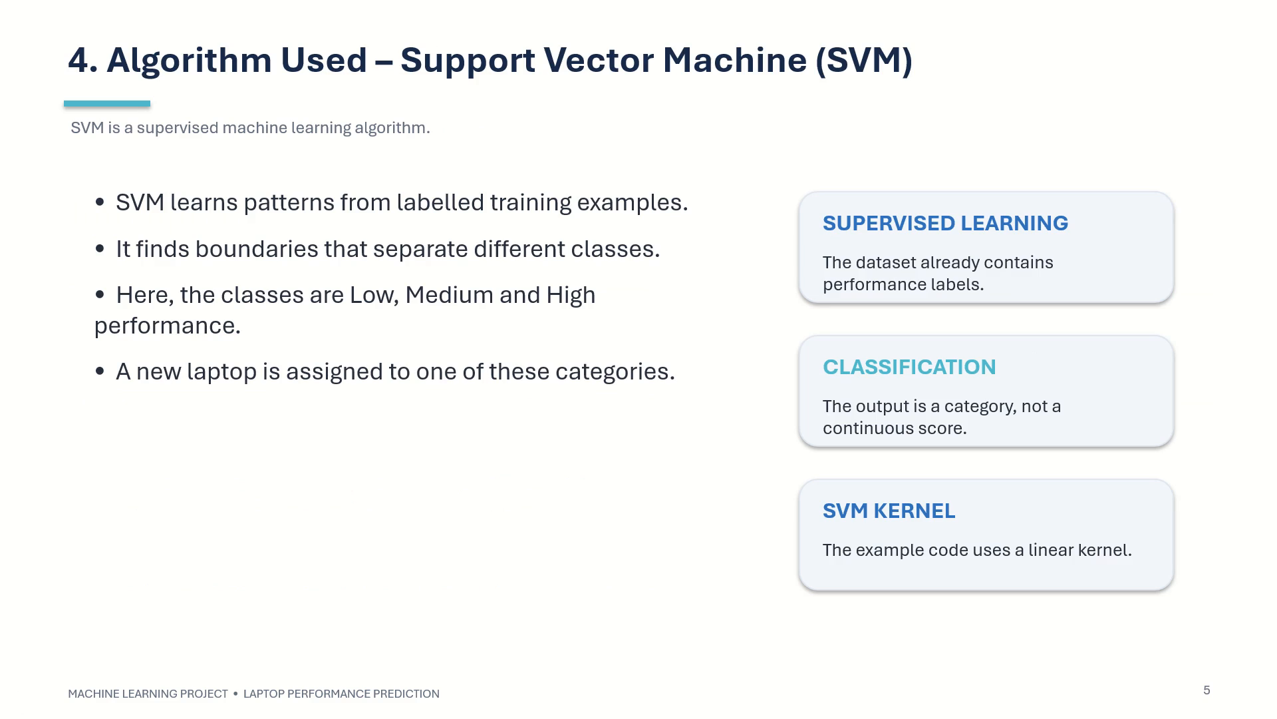
key("Right")
key("Right")
key("Right")
key("Right")
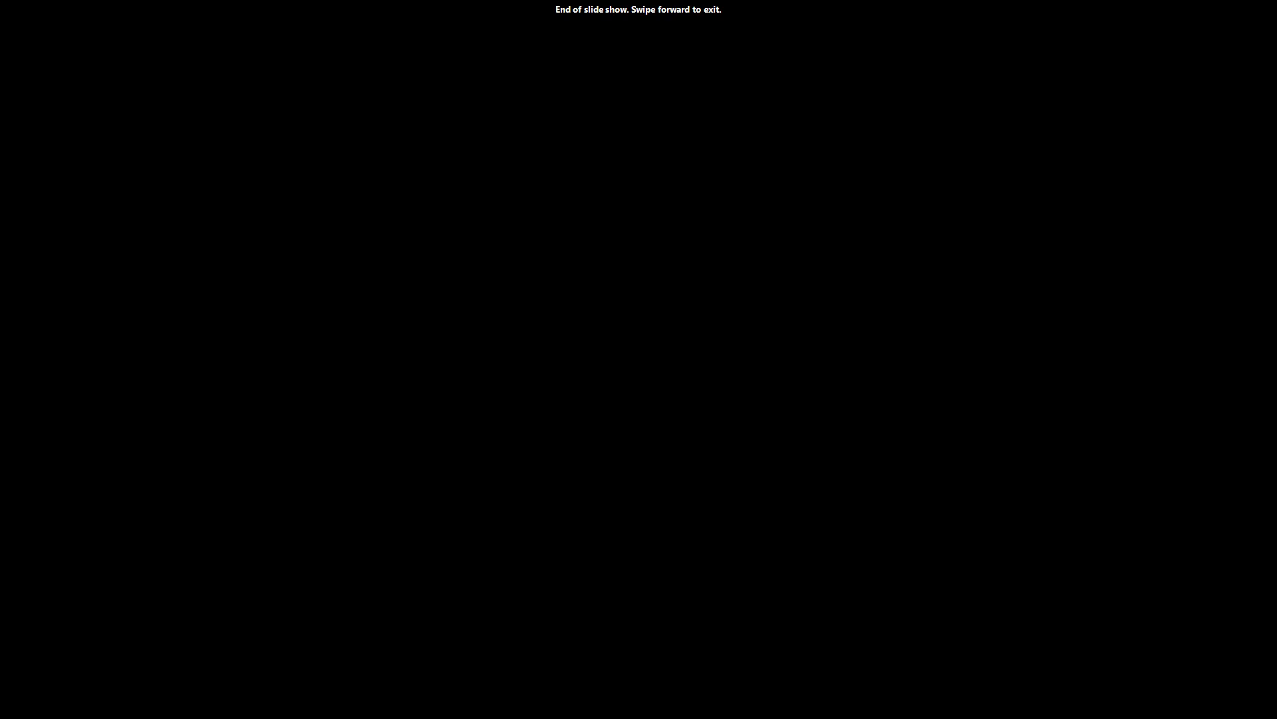
key("Left")
key("Left")
key("Left")
key("Left")
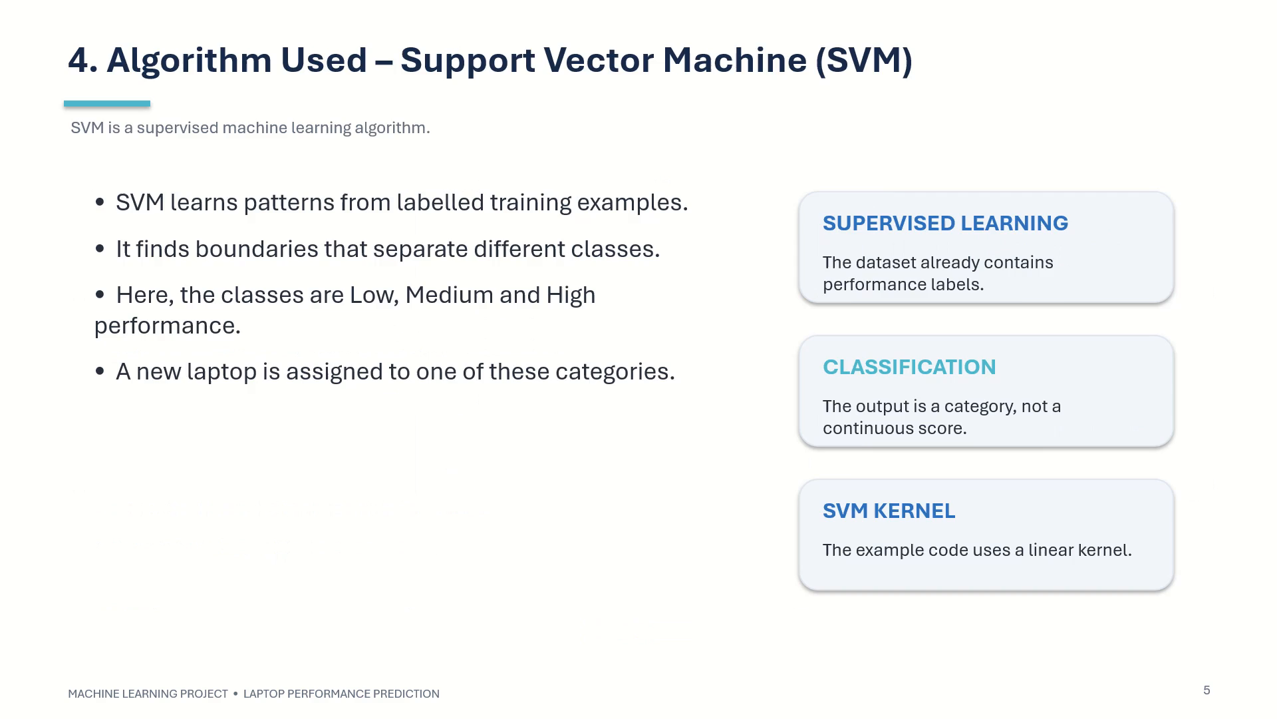
key("Left")
key("Right")
key("Right")
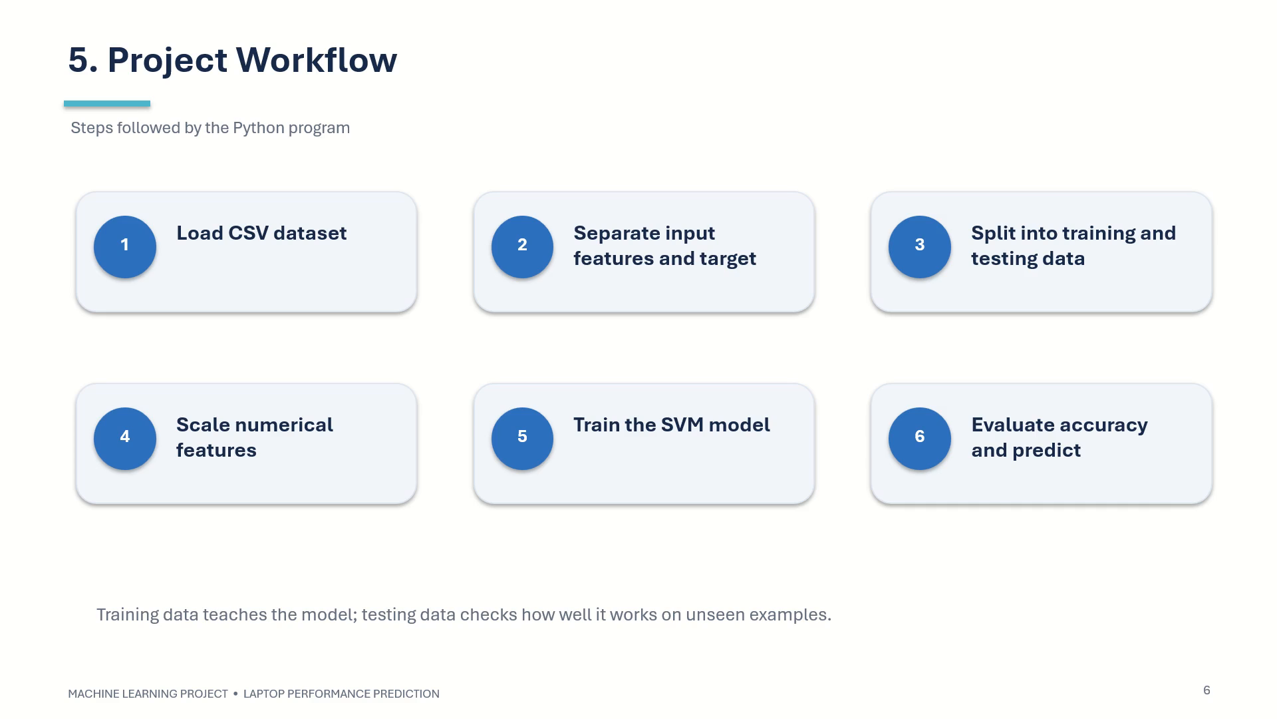
key("Right")
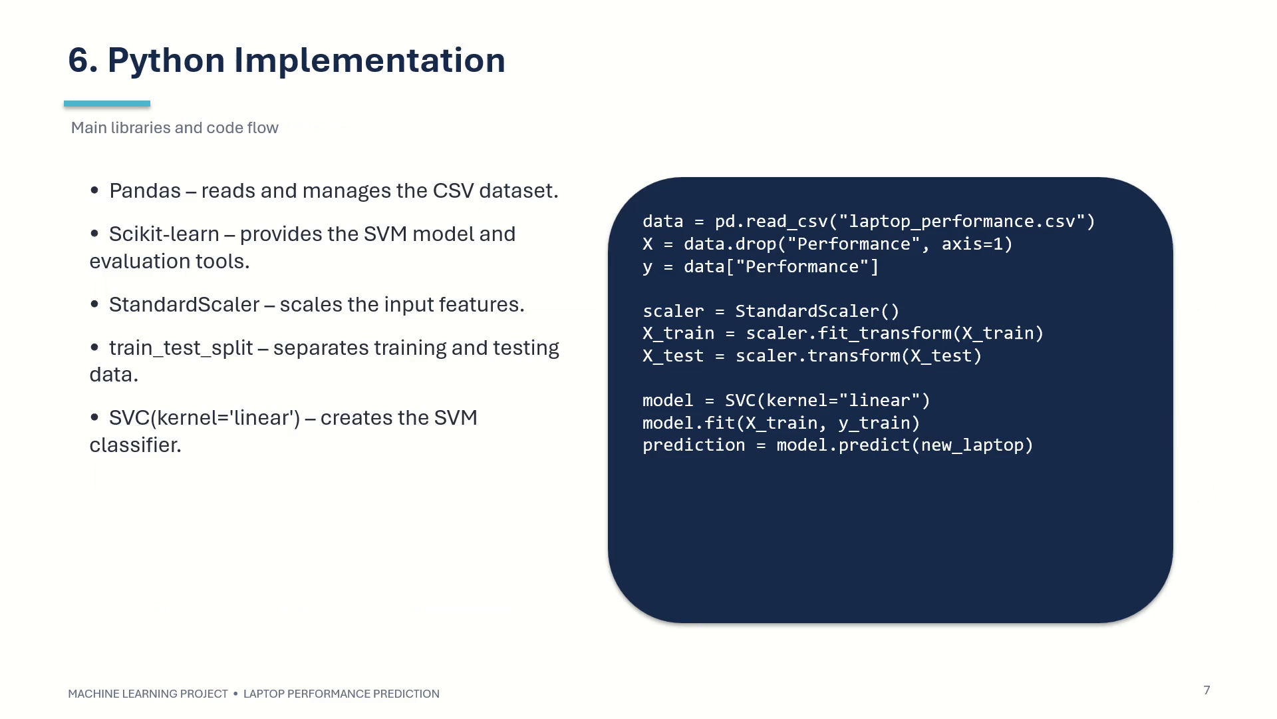
key("Right")
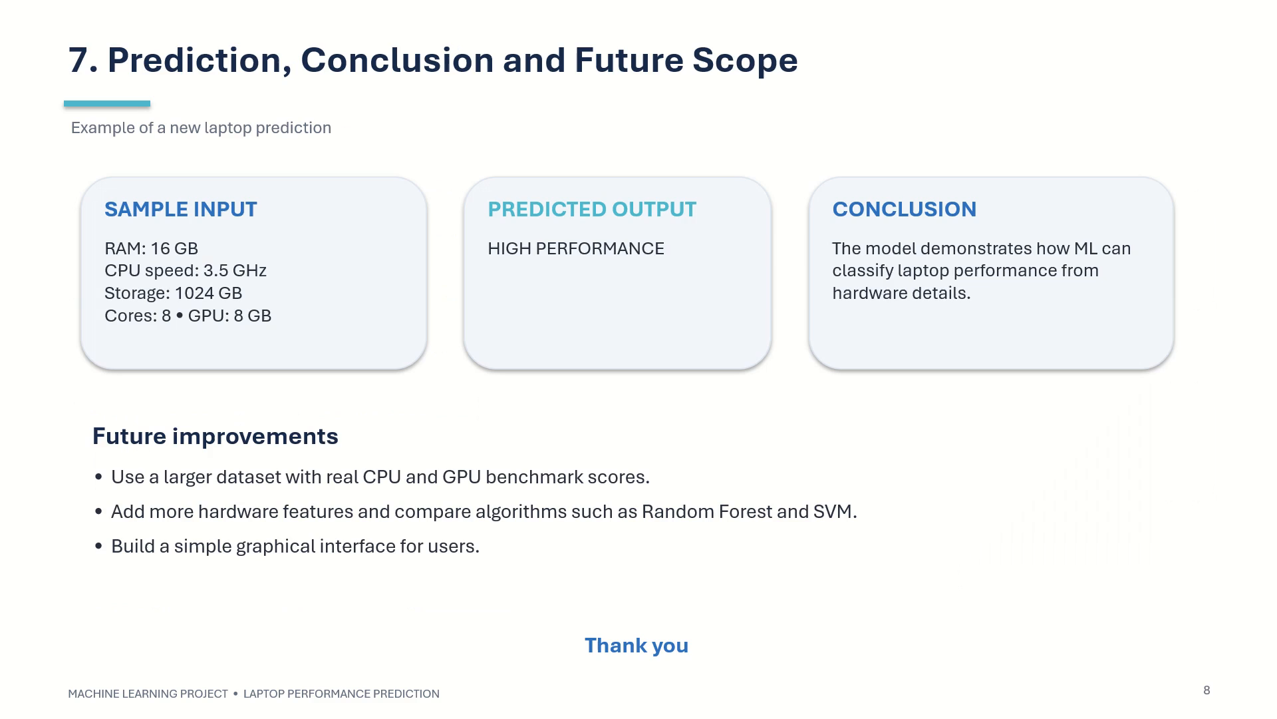
key("Left")
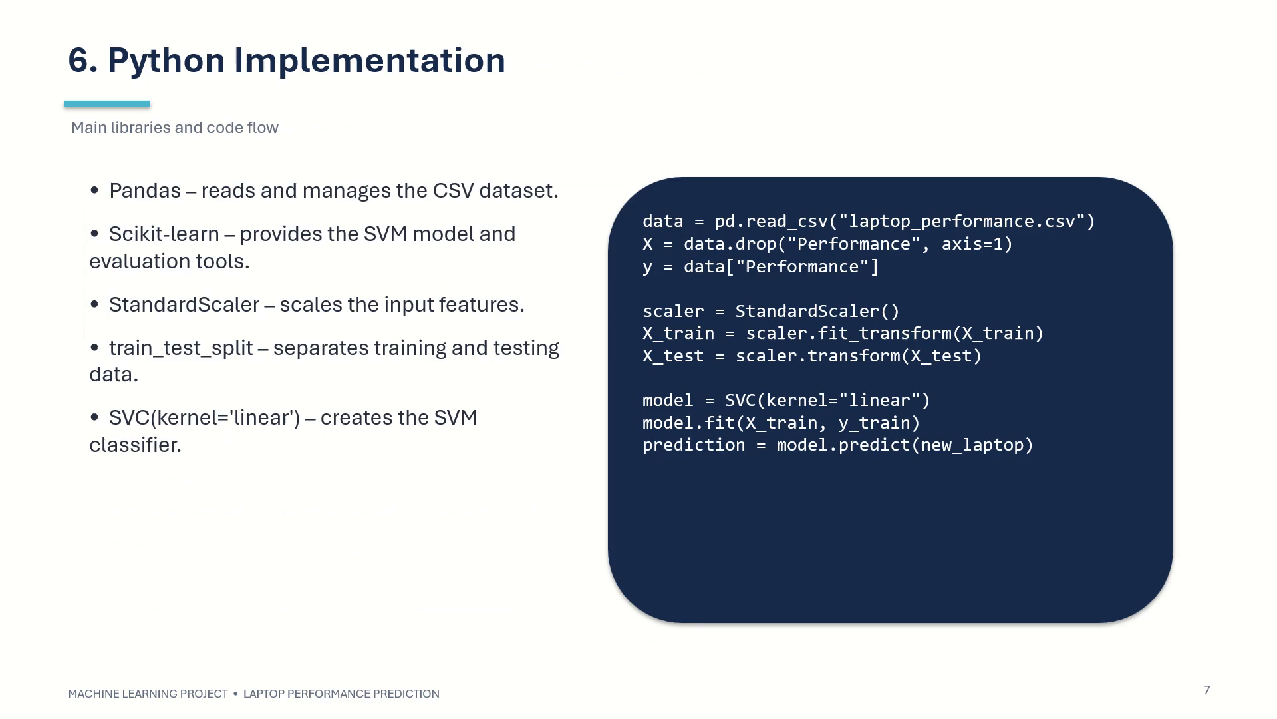
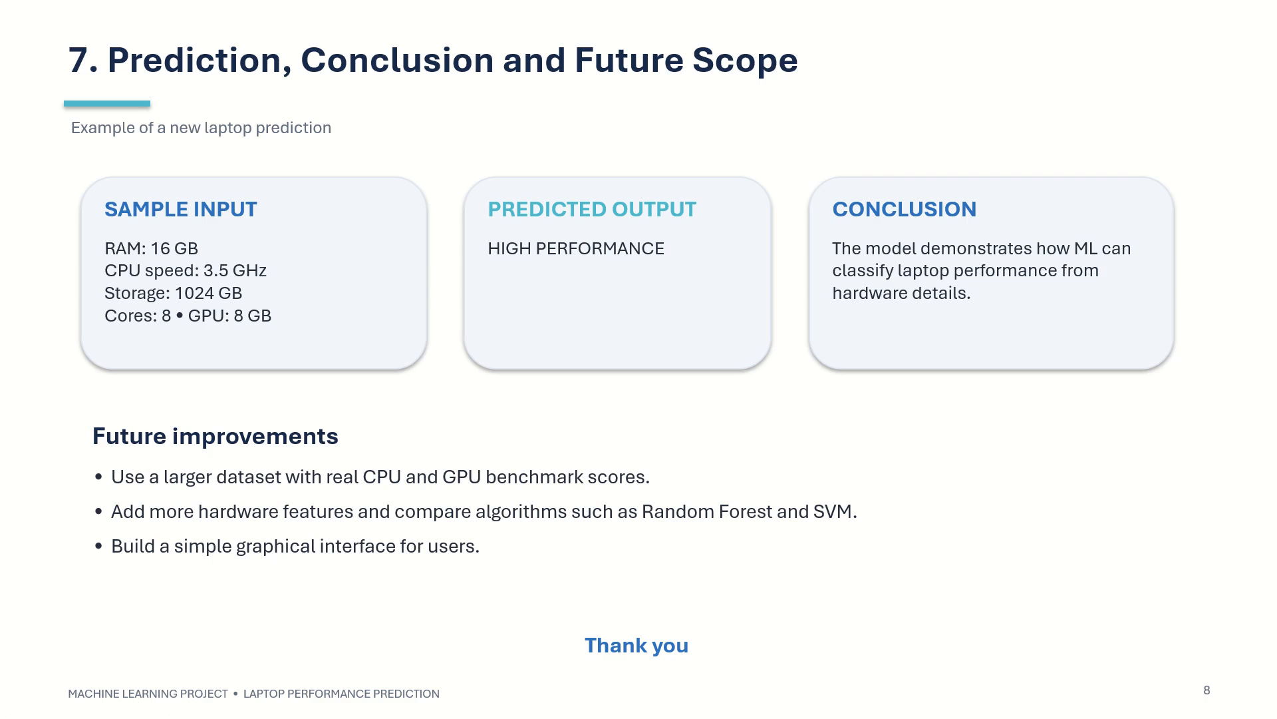
Go back through the slide show from the conclusion slide to the title slide and end the show.
key("Left")
key("Left")
key("Left")
key("Left")
key("Left")
key("Left")
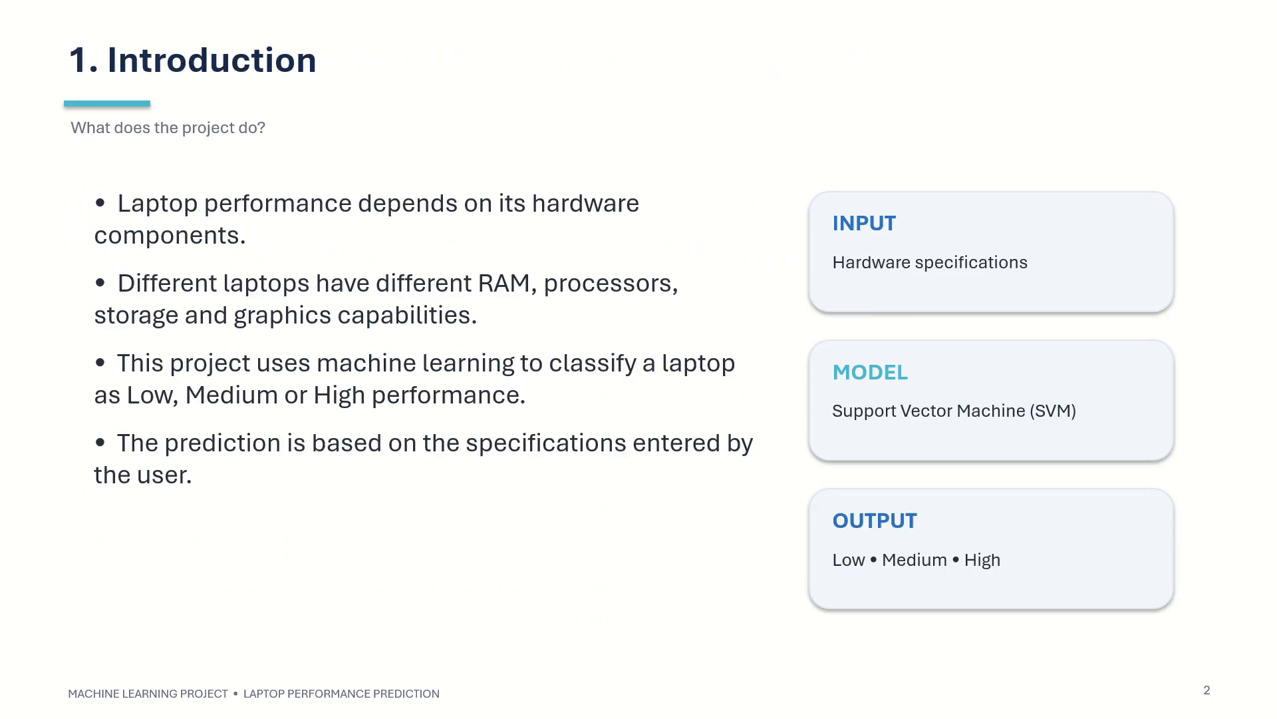
key("Left")
key("Left")
key("Left")
key("Left")
key("Left")
key("Left")
key("Escape")
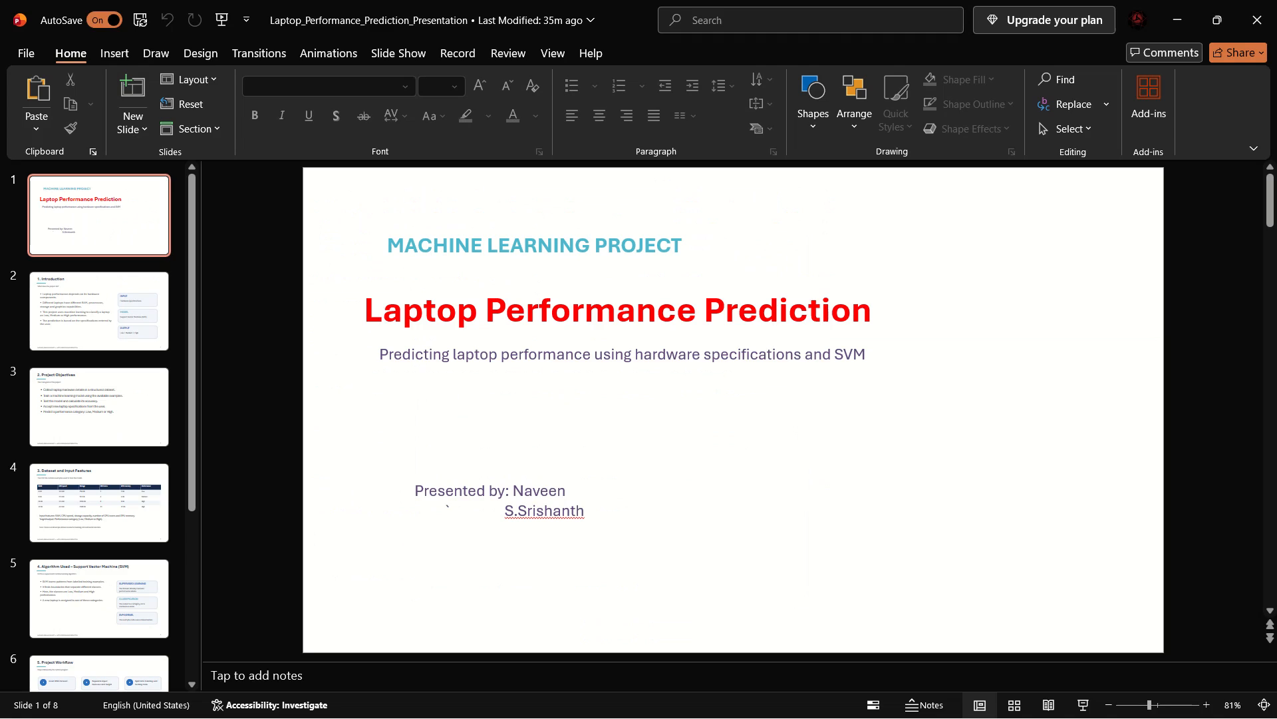
Copy a sharing link to the Laptop Performance Prediction presentation.
left_click(1236, 64)
left_click(1236, 61)
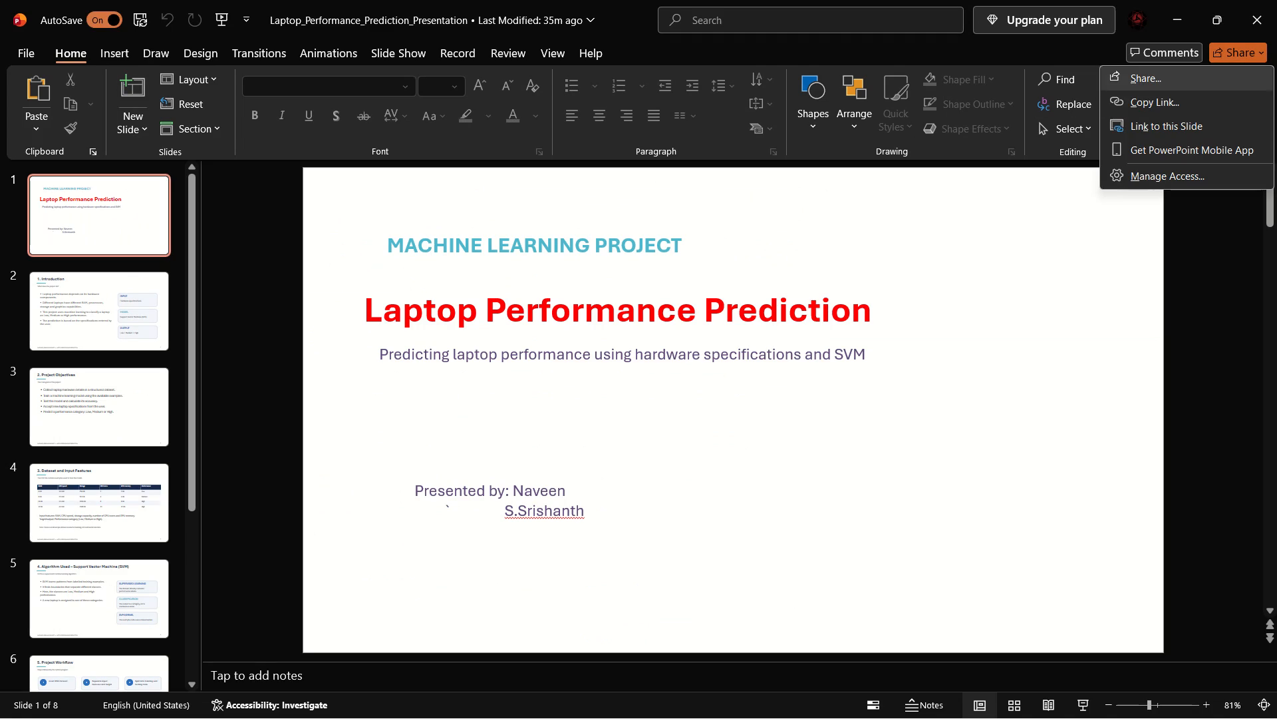
left_click(1185, 106)
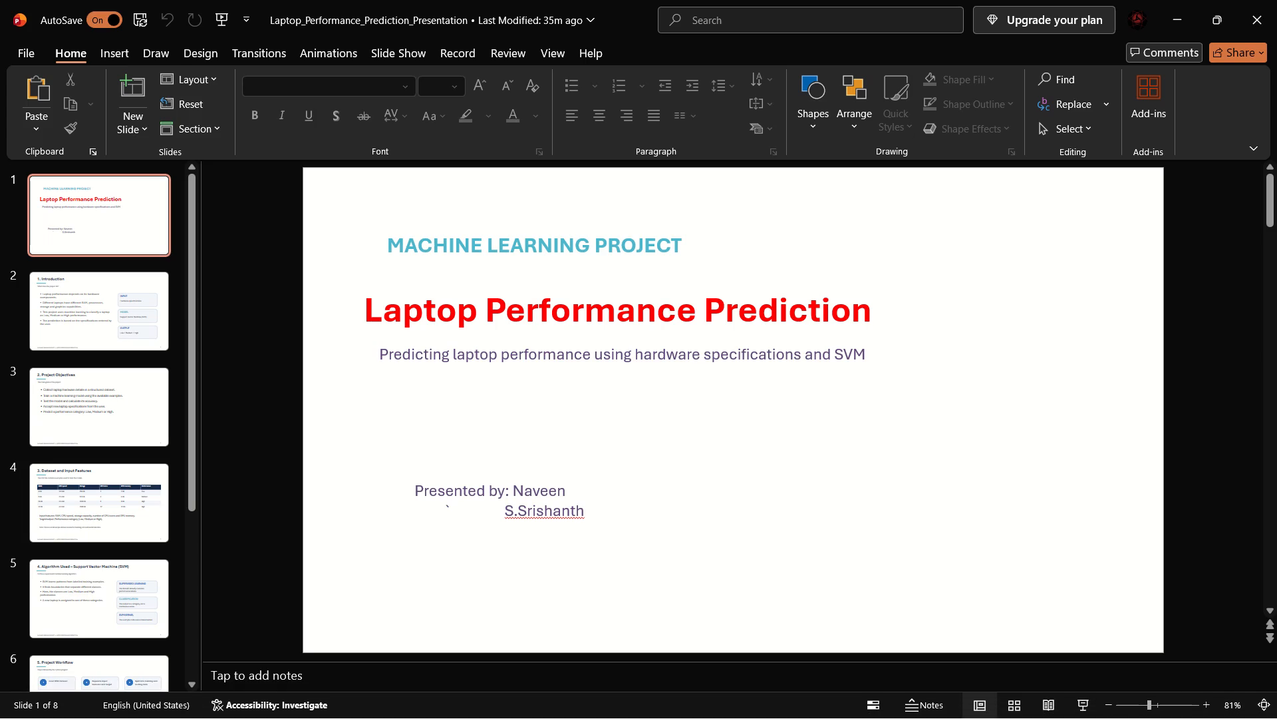
left_click(1250, 50)
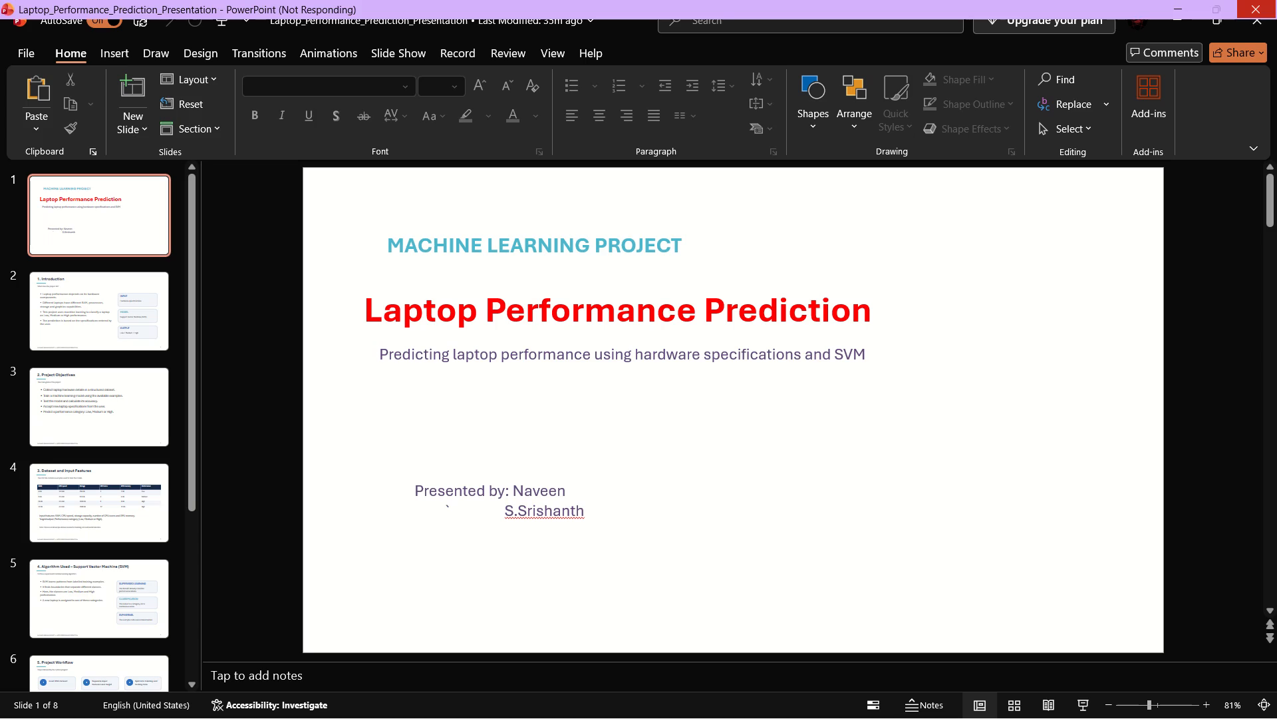
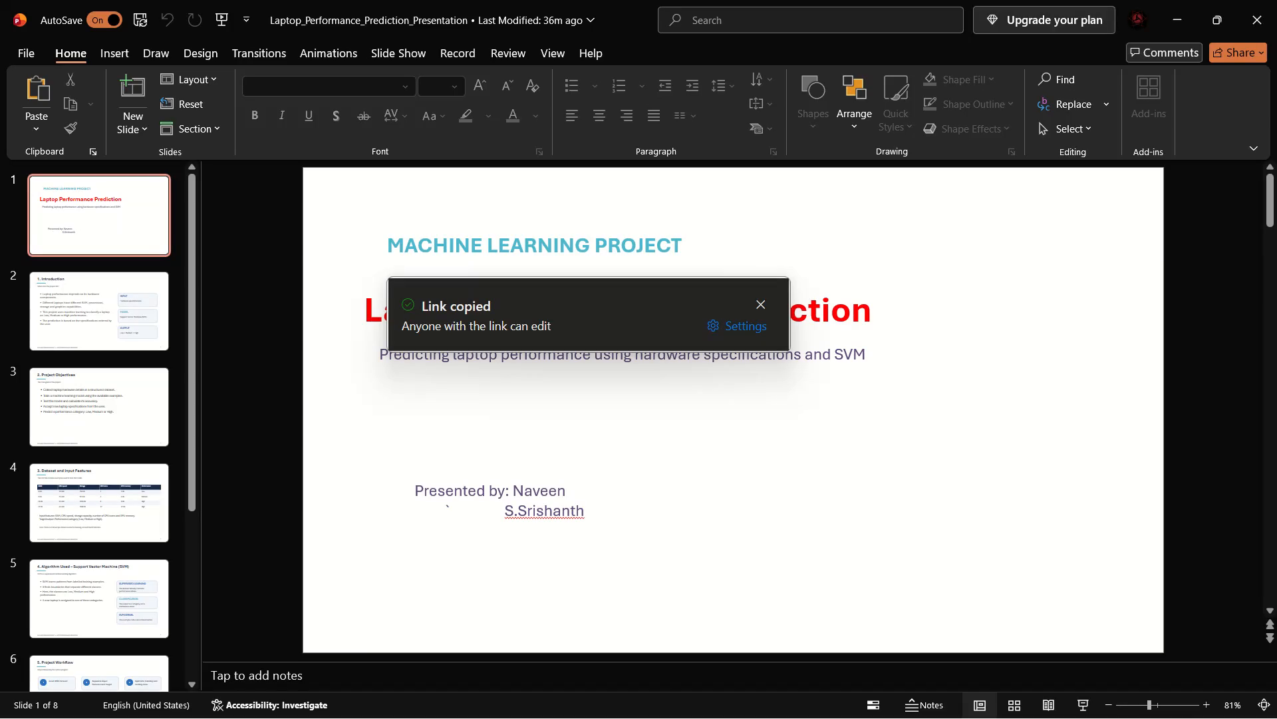
Dismiss the link-copied notification.
left_click(767, 304)
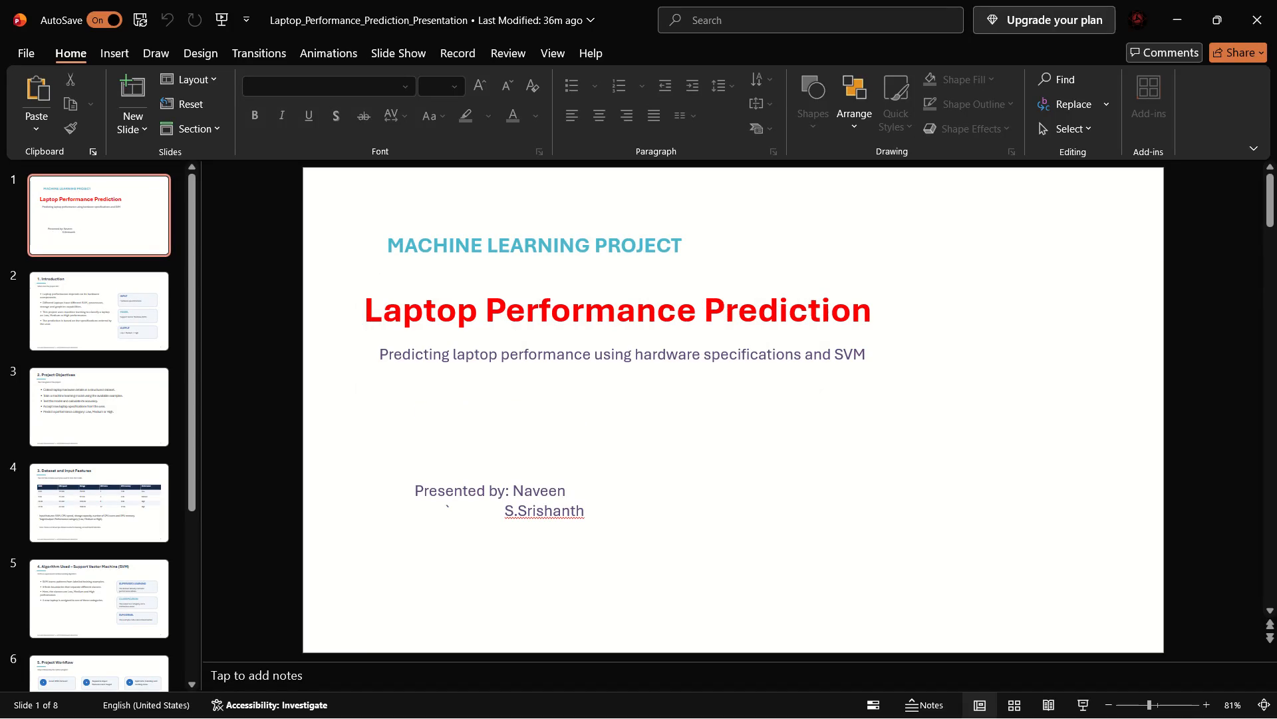
Cut the "Thank you" text from the bottom of slide 8, Prediction, Conclusion and Future Scope.
scroll(39, 506, "left", 1)
scroll(126, 476, "down", 2)
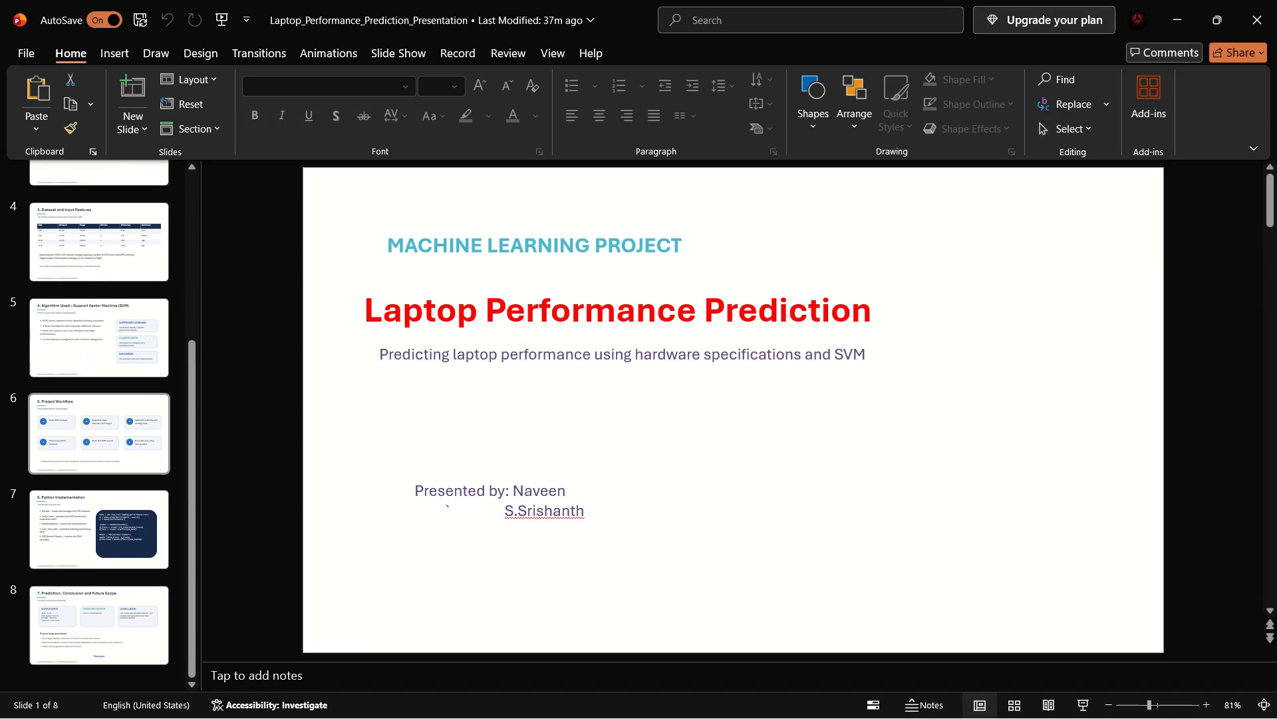
scroll(126, 449, "down", 1)
left_click(102, 481)
left_click(100, 627)
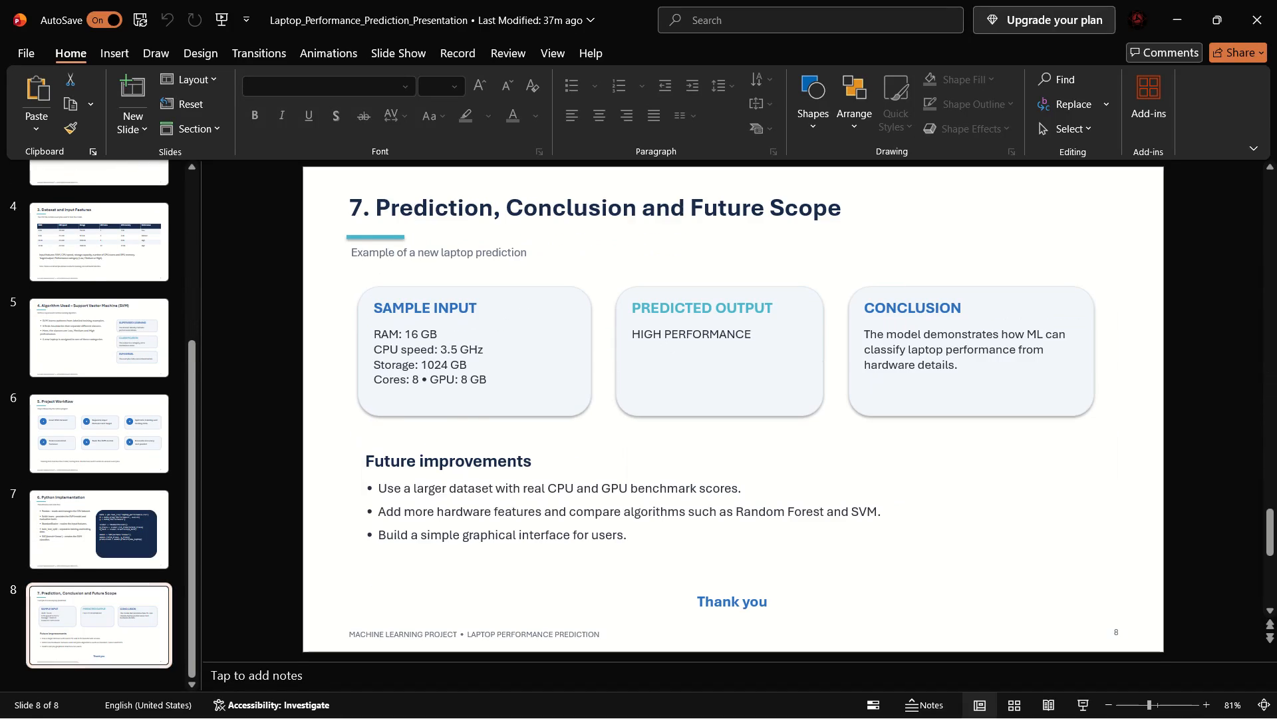
left_click(771, 597)
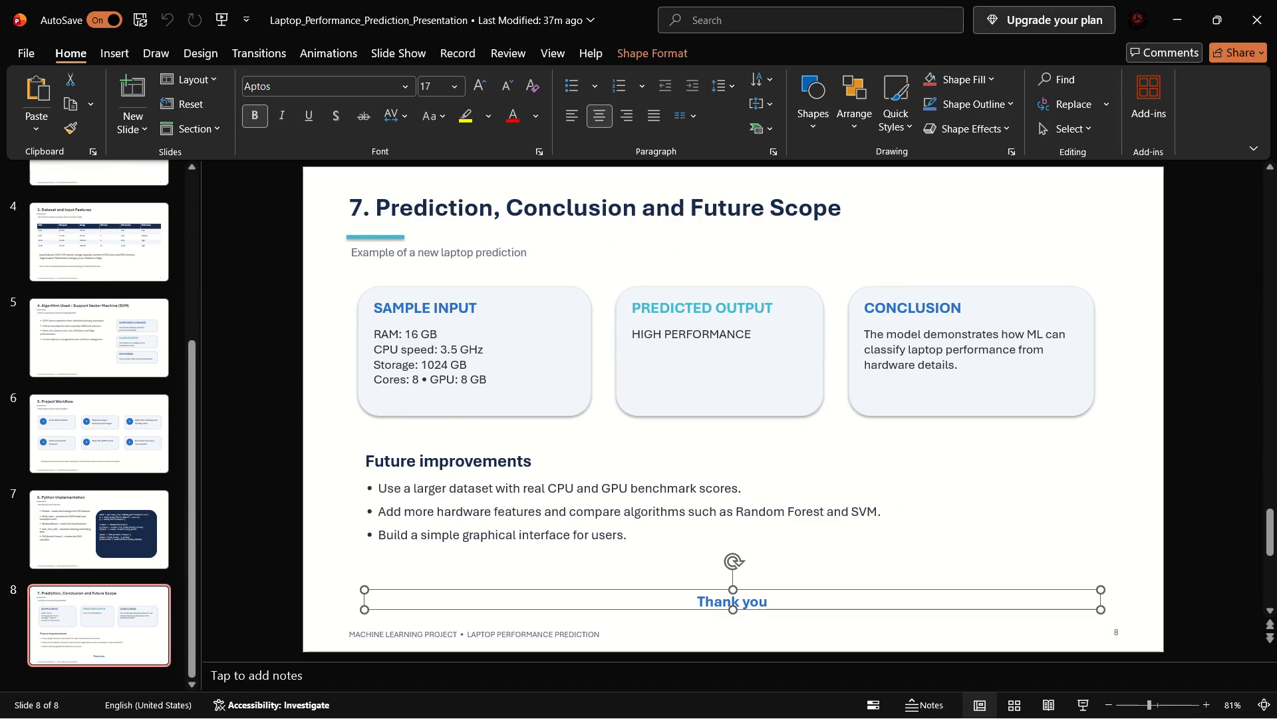
left_click(771, 597)
key("ctrl+a")
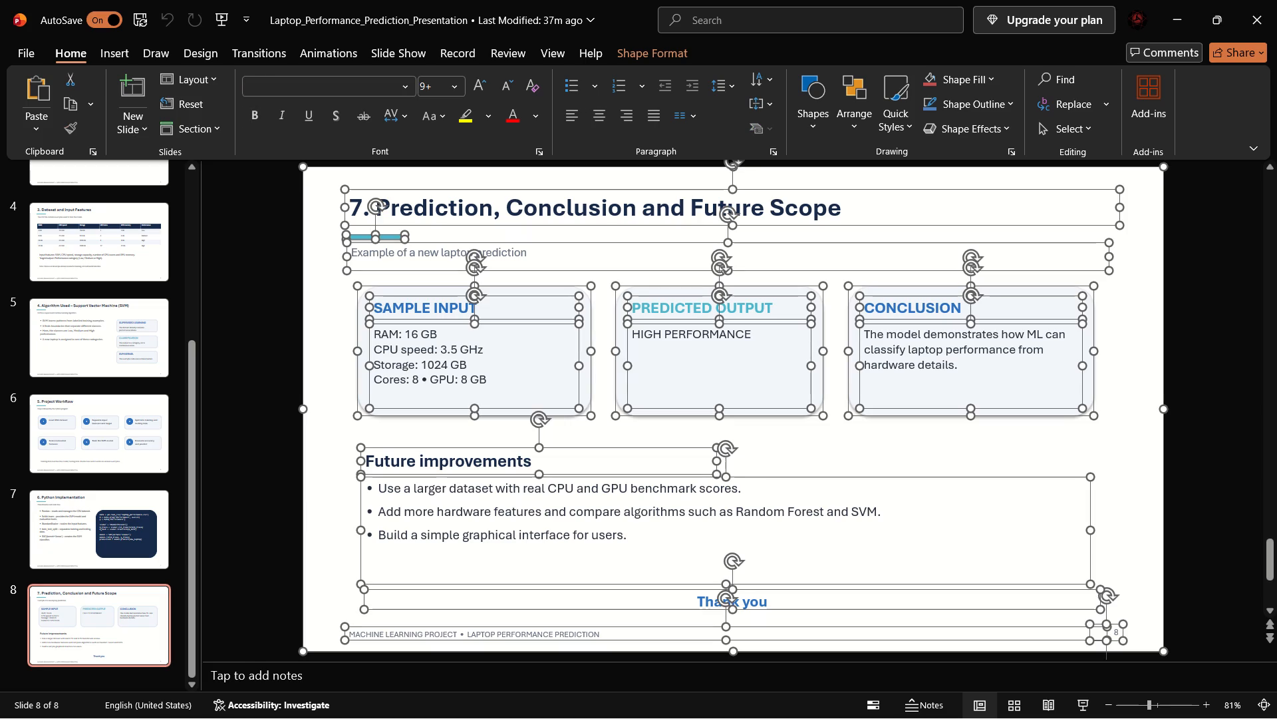
double_click(771, 597)
left_click(771, 597)
key("ctrl+a")
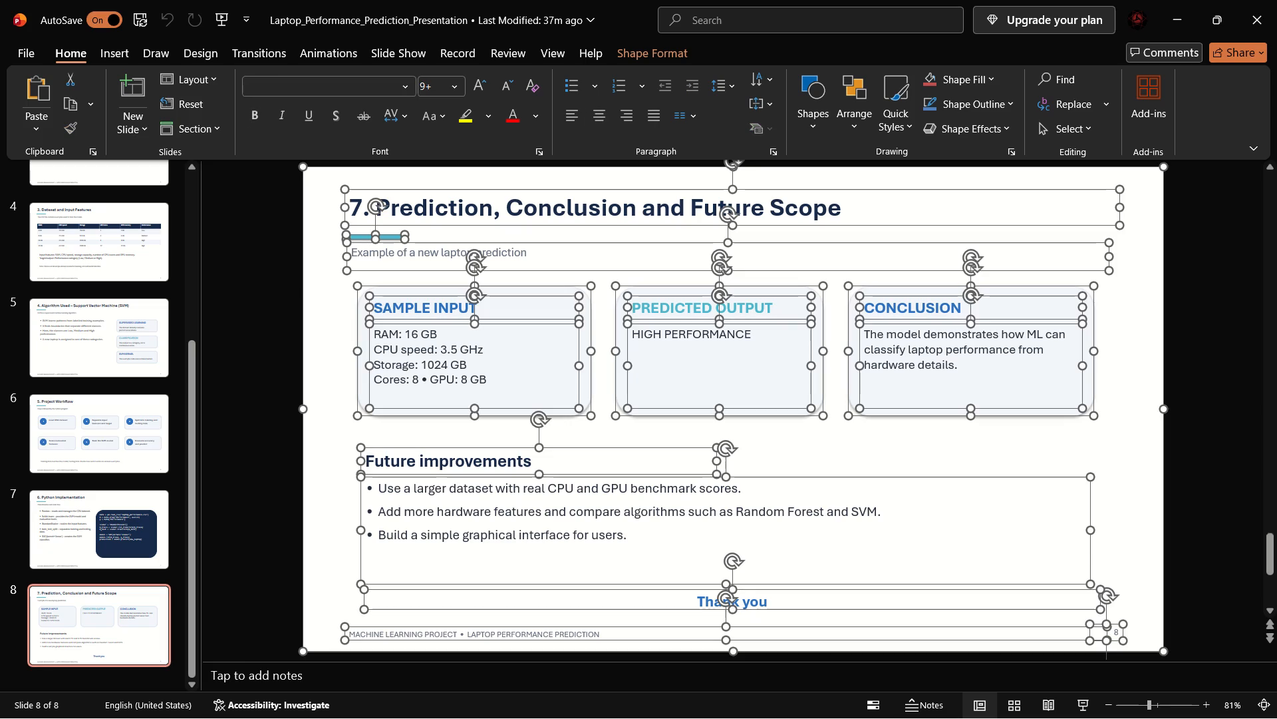
left_click(771, 597, "ctrl")
left_click(771, 597)
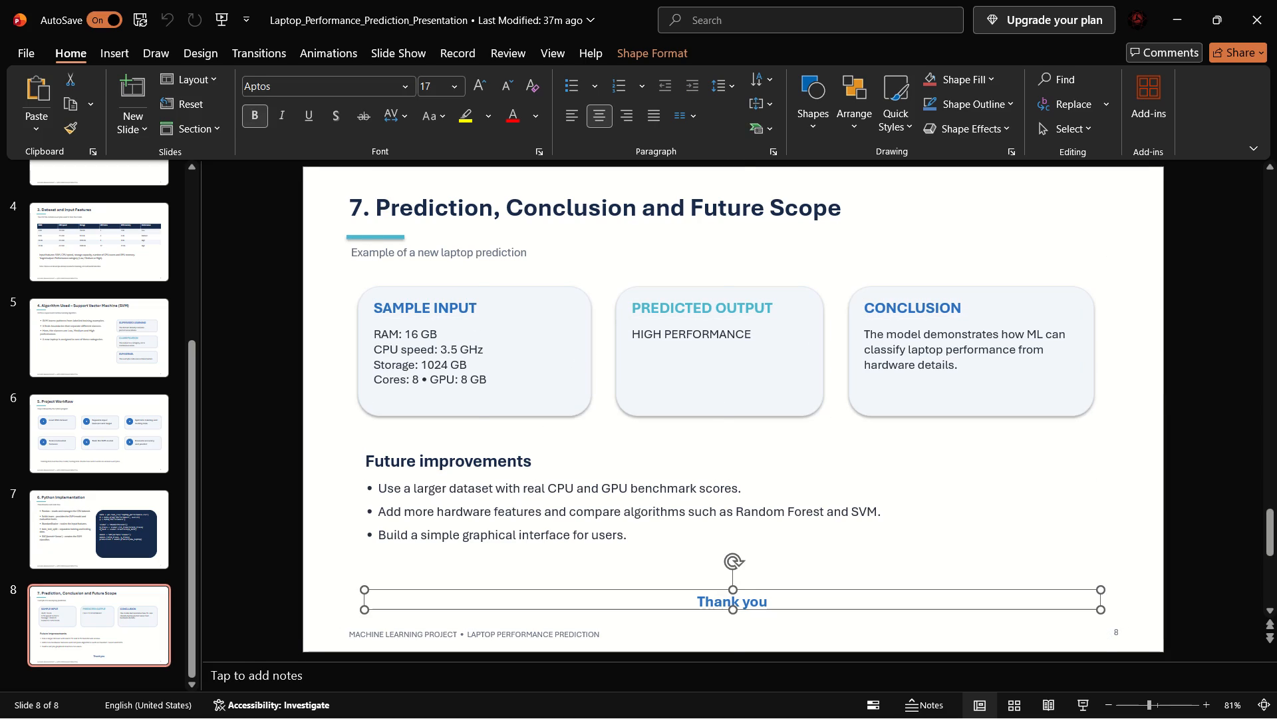
key("ctrl+a")
left_click_drag(695, 598, 704, 597)
left_click(704, 597)
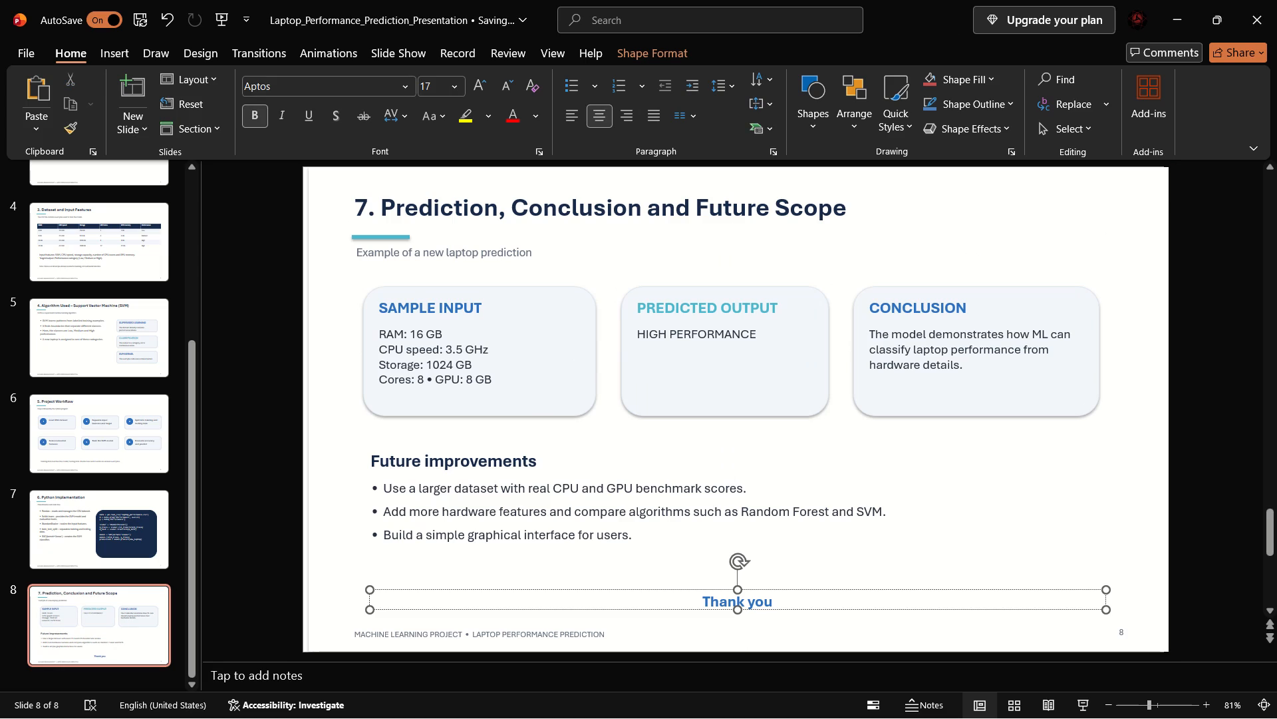
left_click(707, 597)
key("ctrl+a")
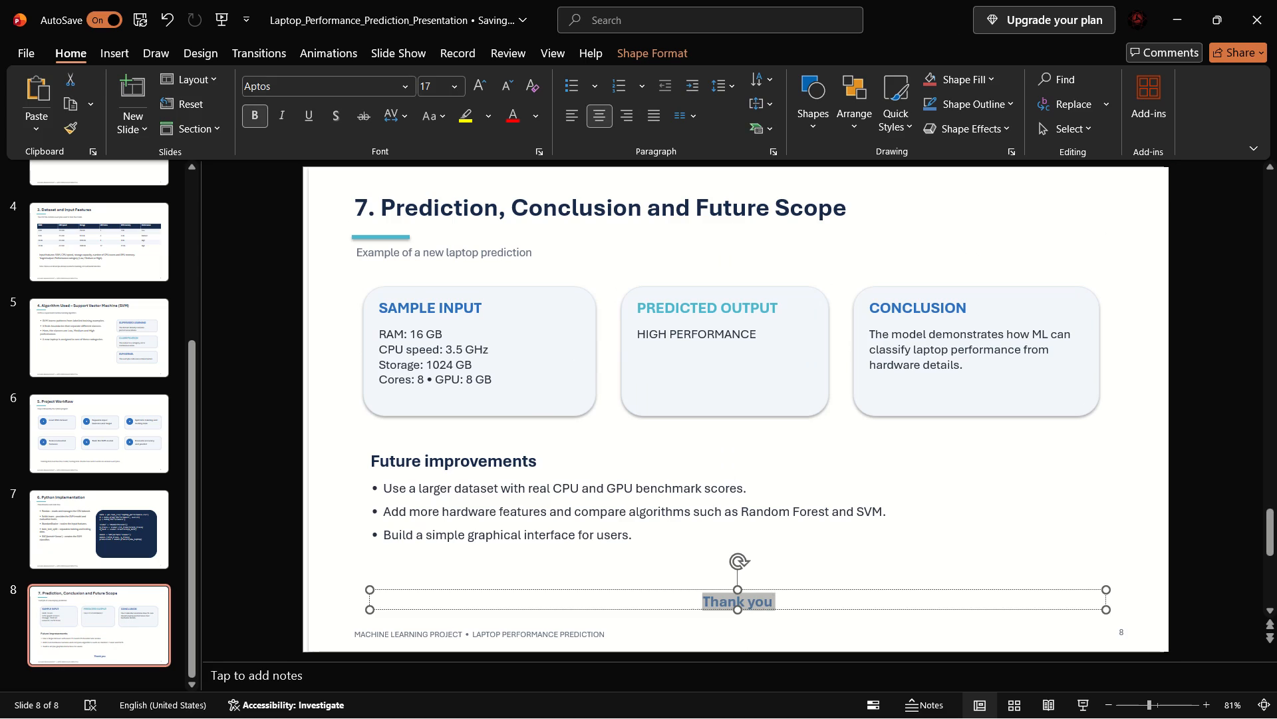
key("ctrl+c")
key("ctrl+x")
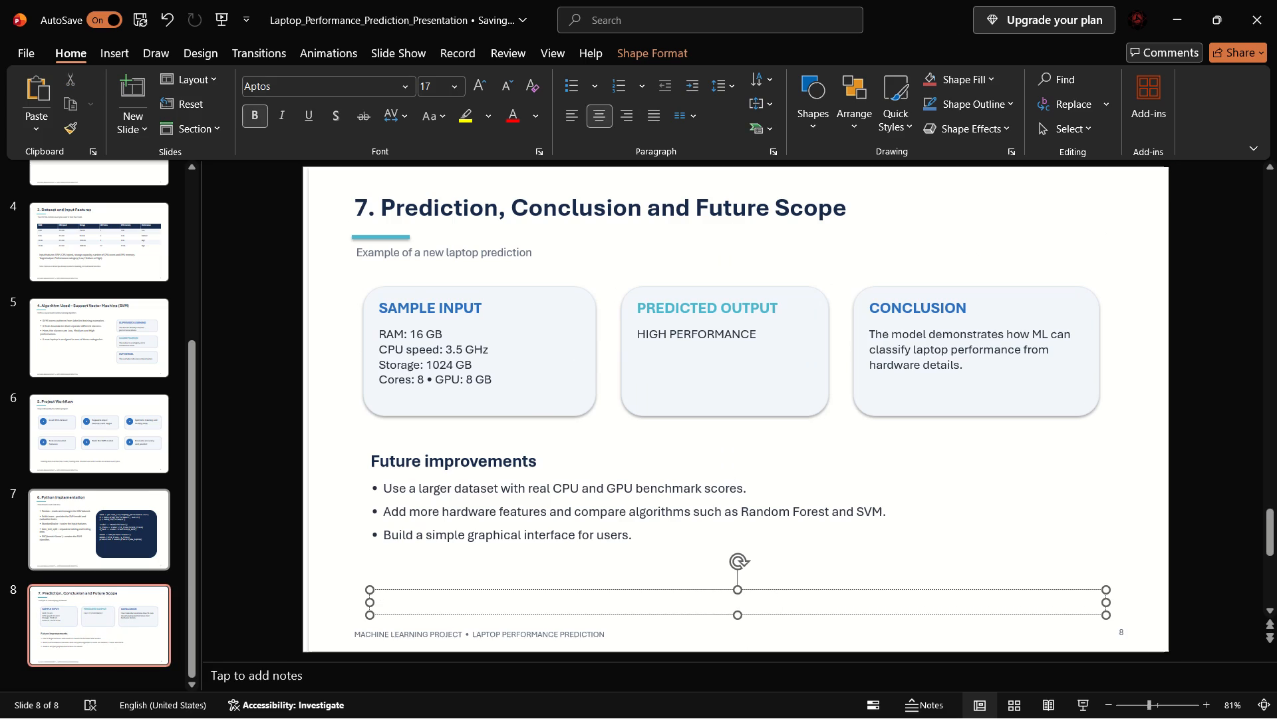
Add a blank slide 9 after the conclusion slide and paste the "Thank you" text near its centre.
key("ctrl+shift+m")
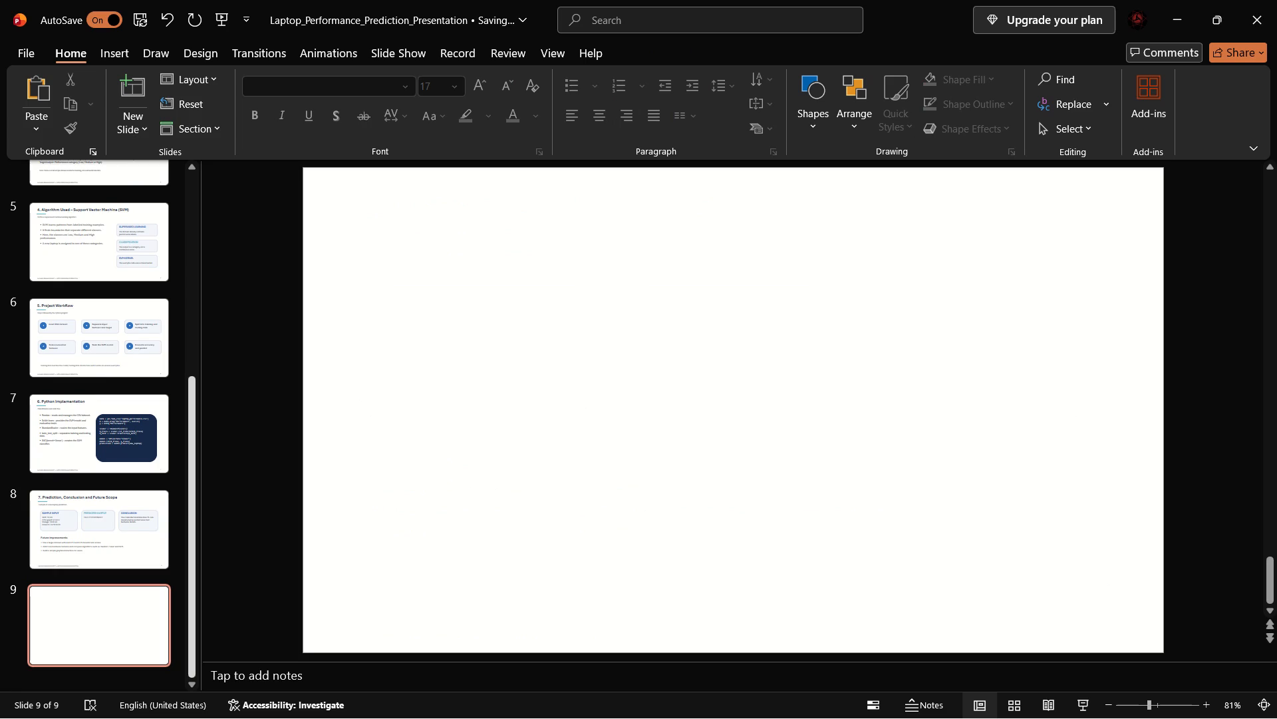
double_click(657, 389)
key("ctrl+v")
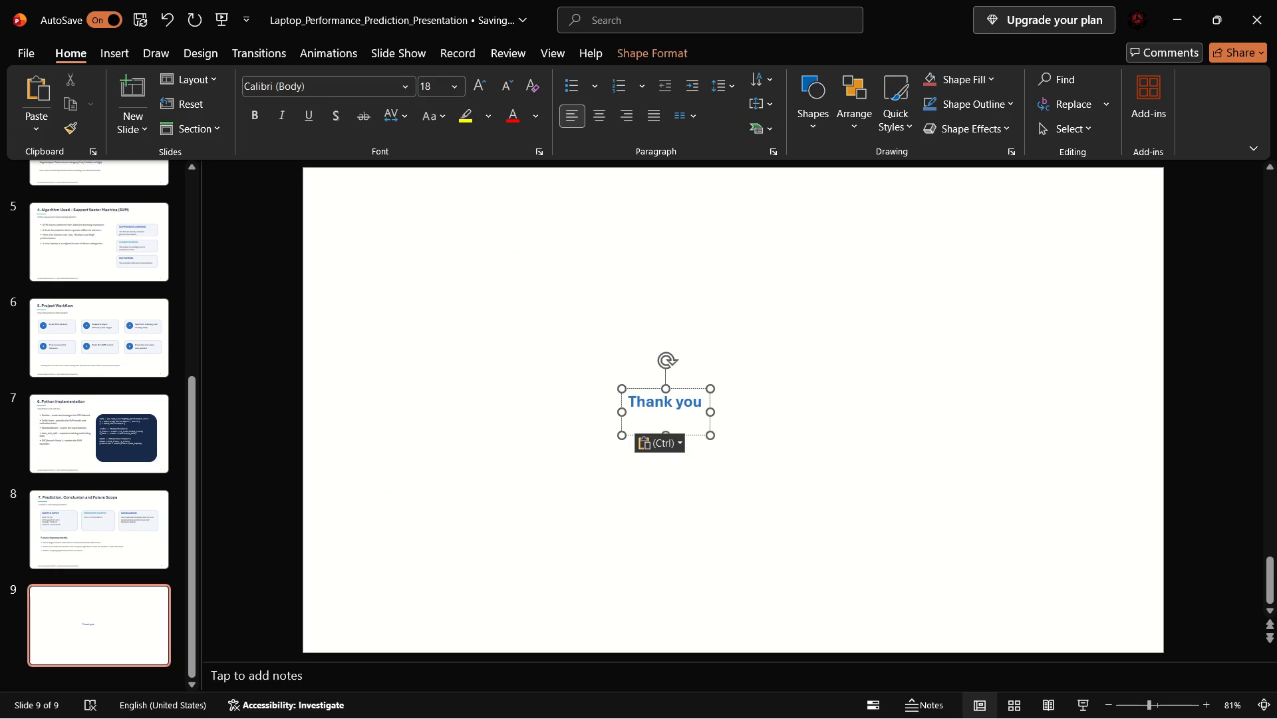
Select the pasted "Thank you" text on slide 9.
left_click_drag(699, 401, 603, 397)
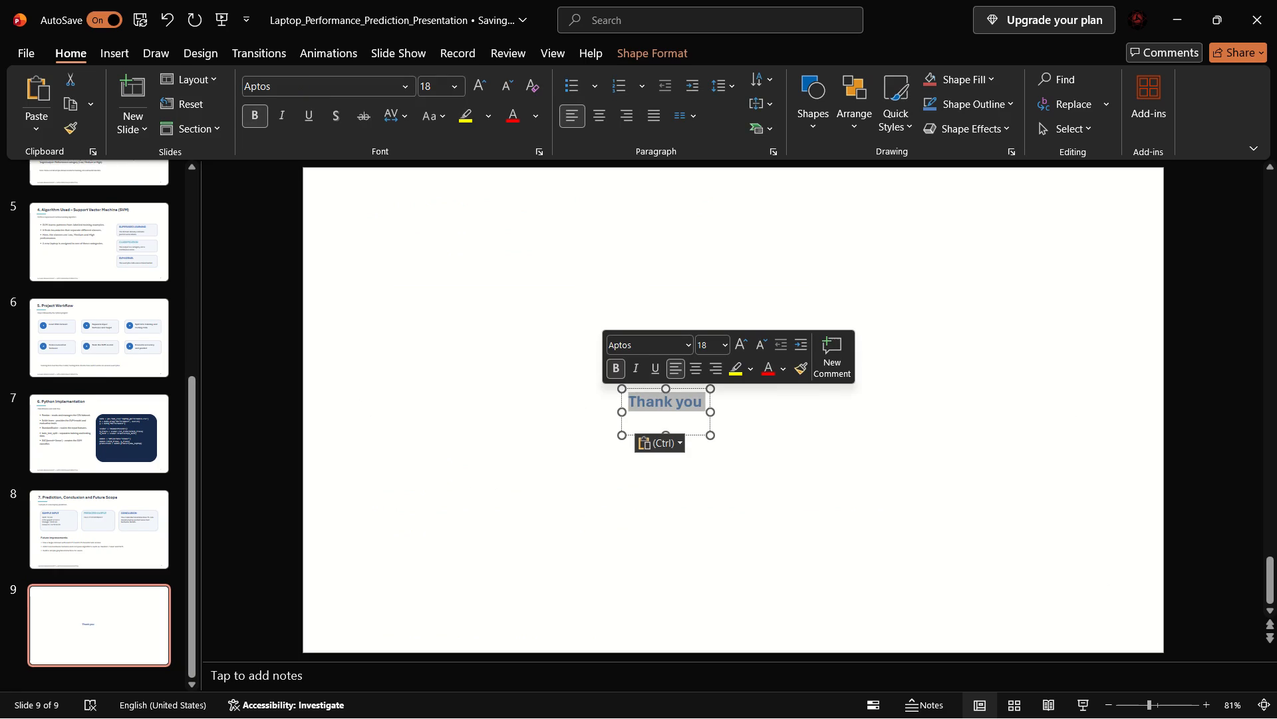
Set the font size of the selected "Thank you" text on slide 9 to 55 and deselect it.
left_click(710, 347)
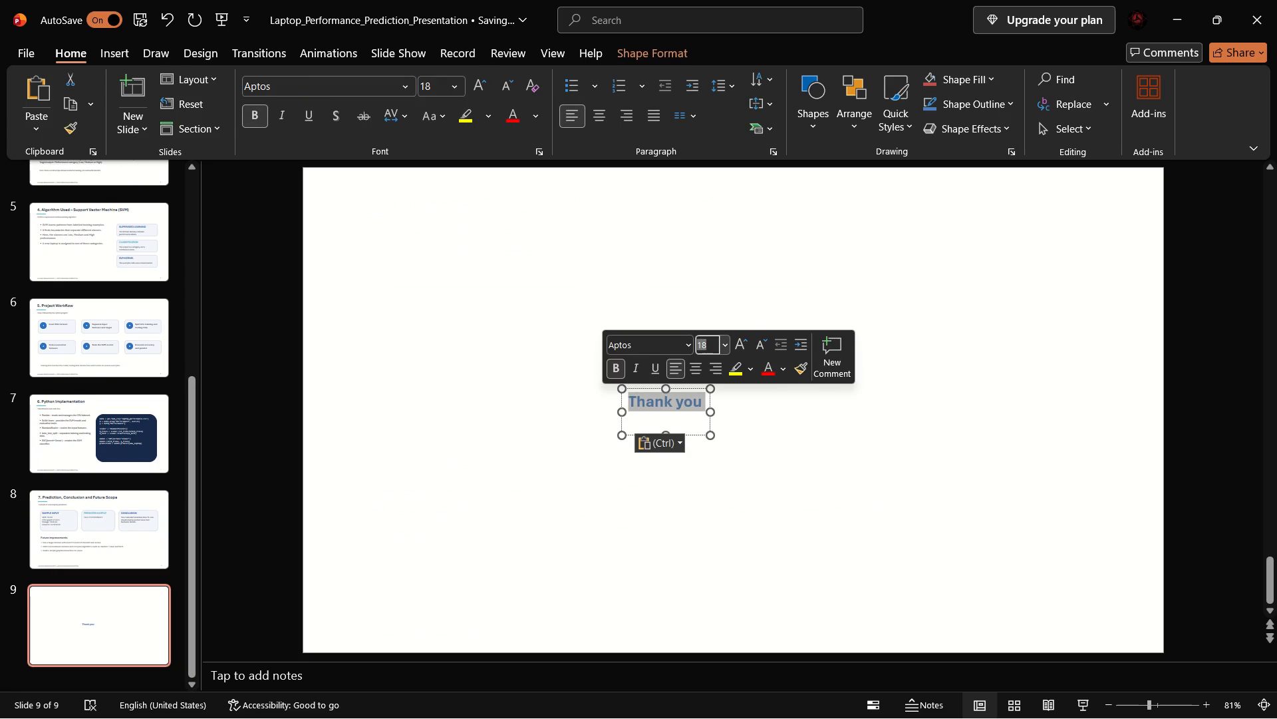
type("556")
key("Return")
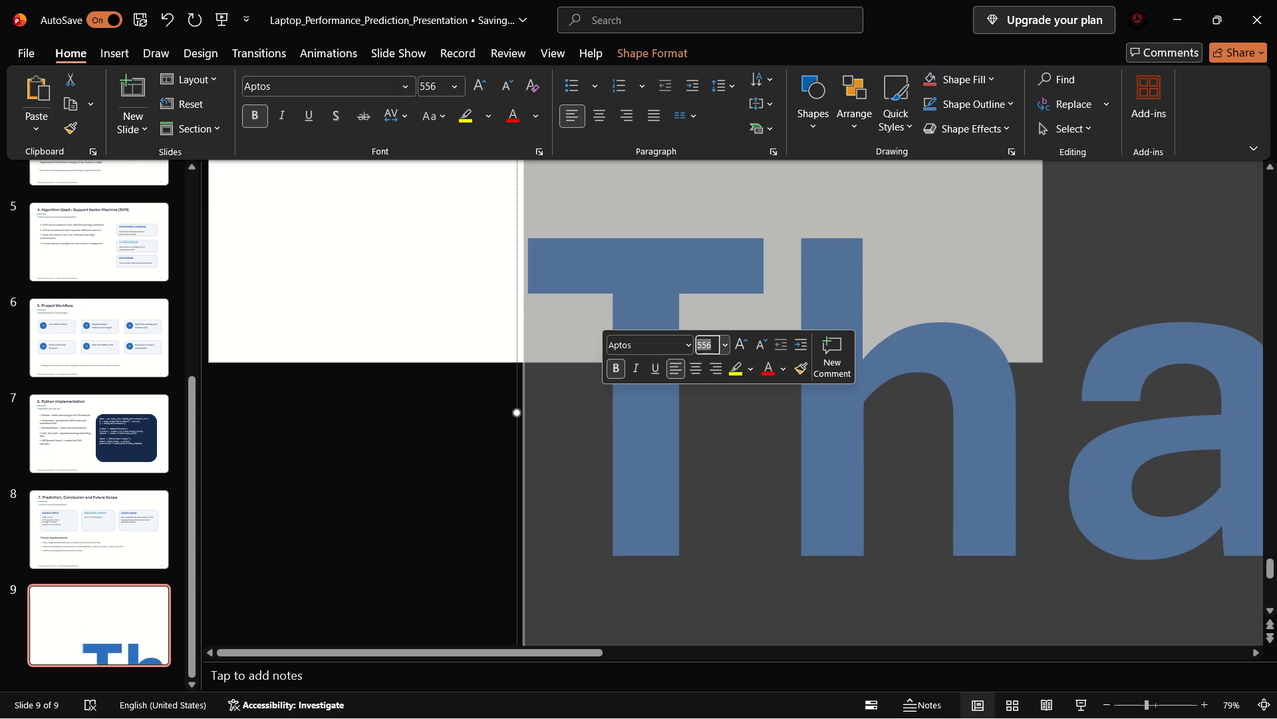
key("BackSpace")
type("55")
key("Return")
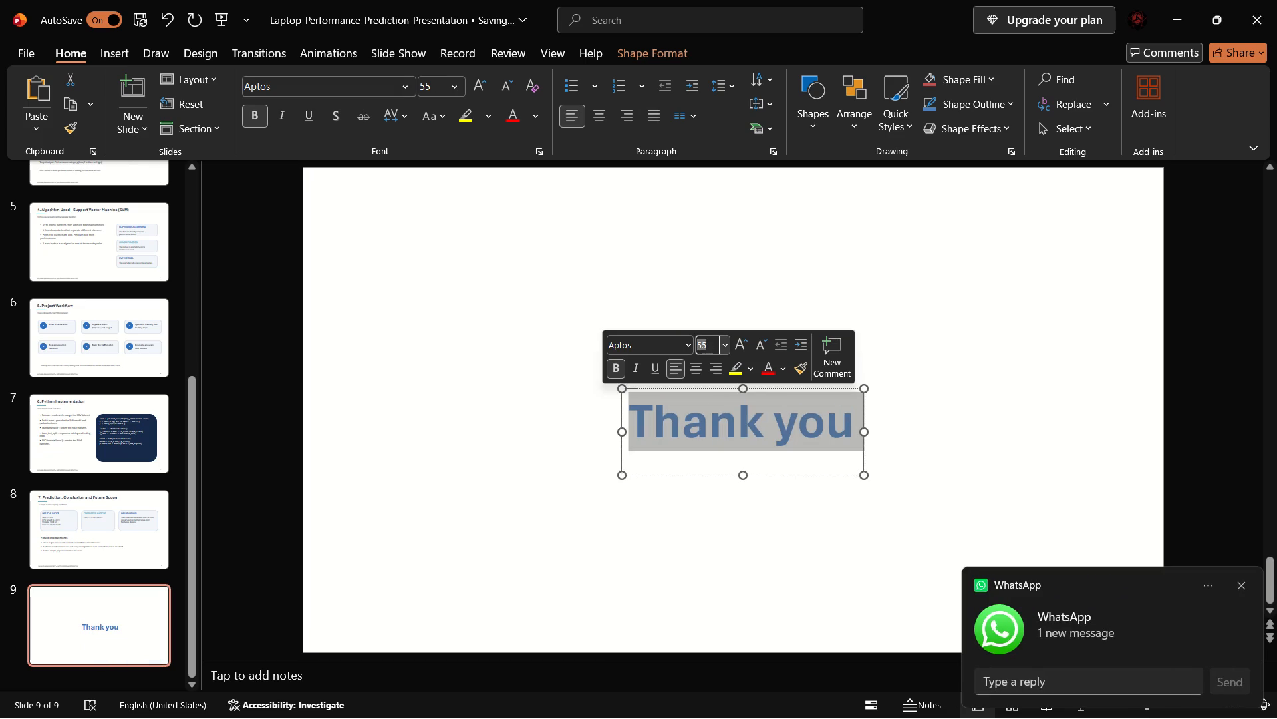
left_click(927, 384)
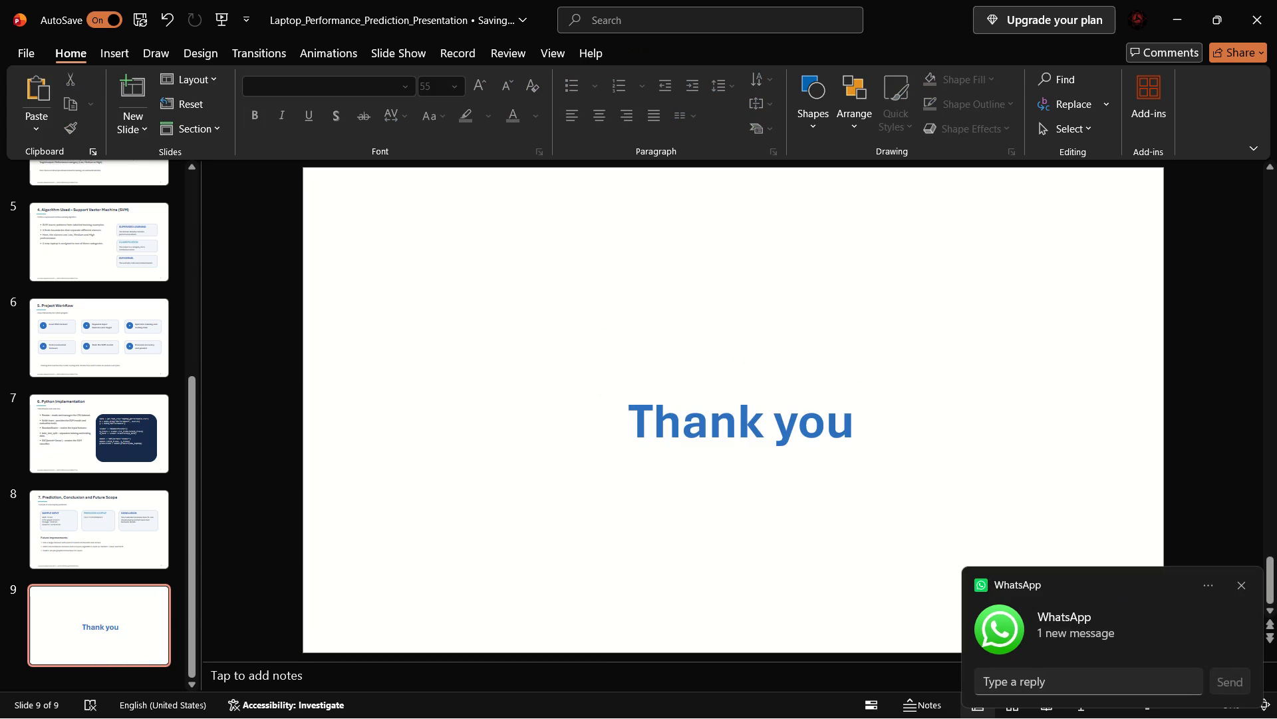
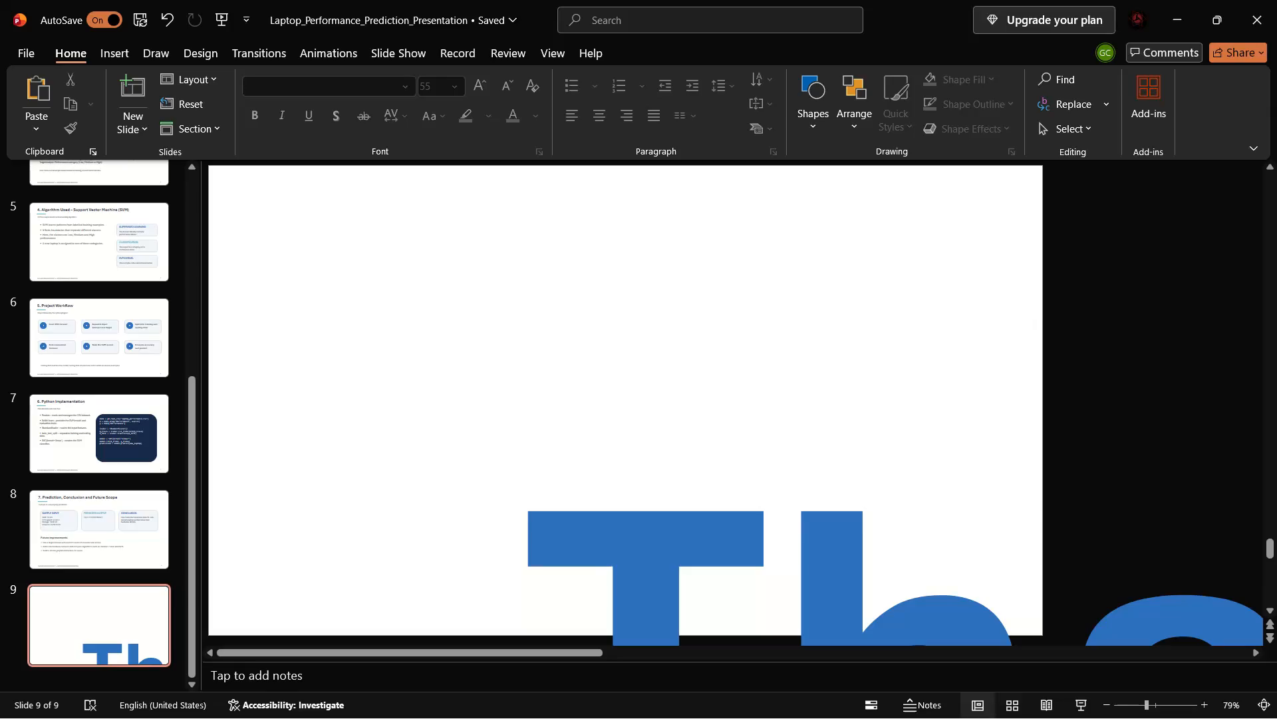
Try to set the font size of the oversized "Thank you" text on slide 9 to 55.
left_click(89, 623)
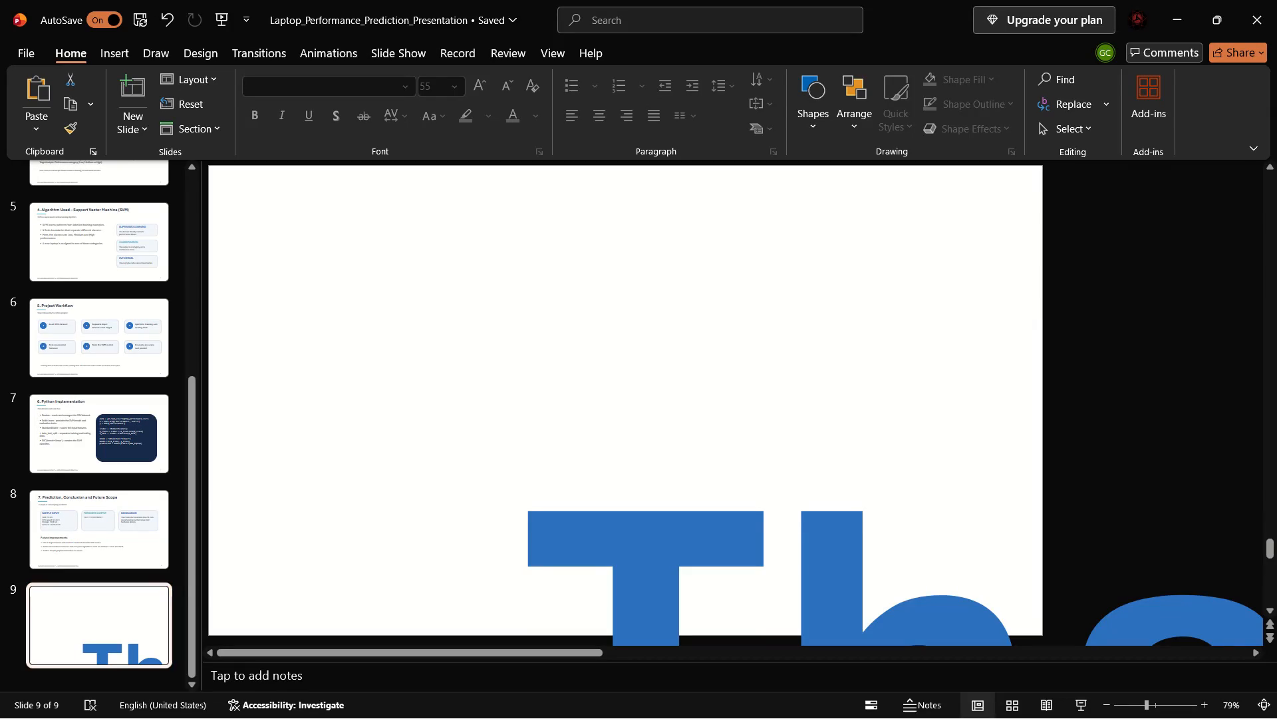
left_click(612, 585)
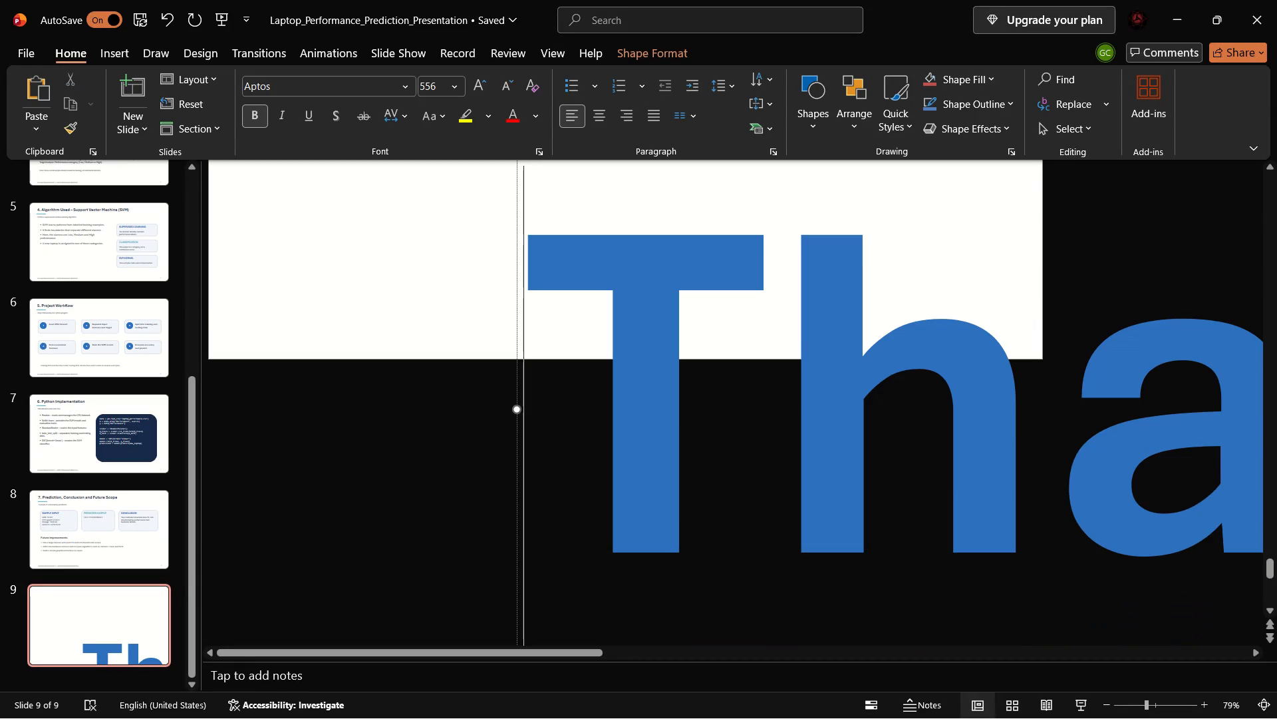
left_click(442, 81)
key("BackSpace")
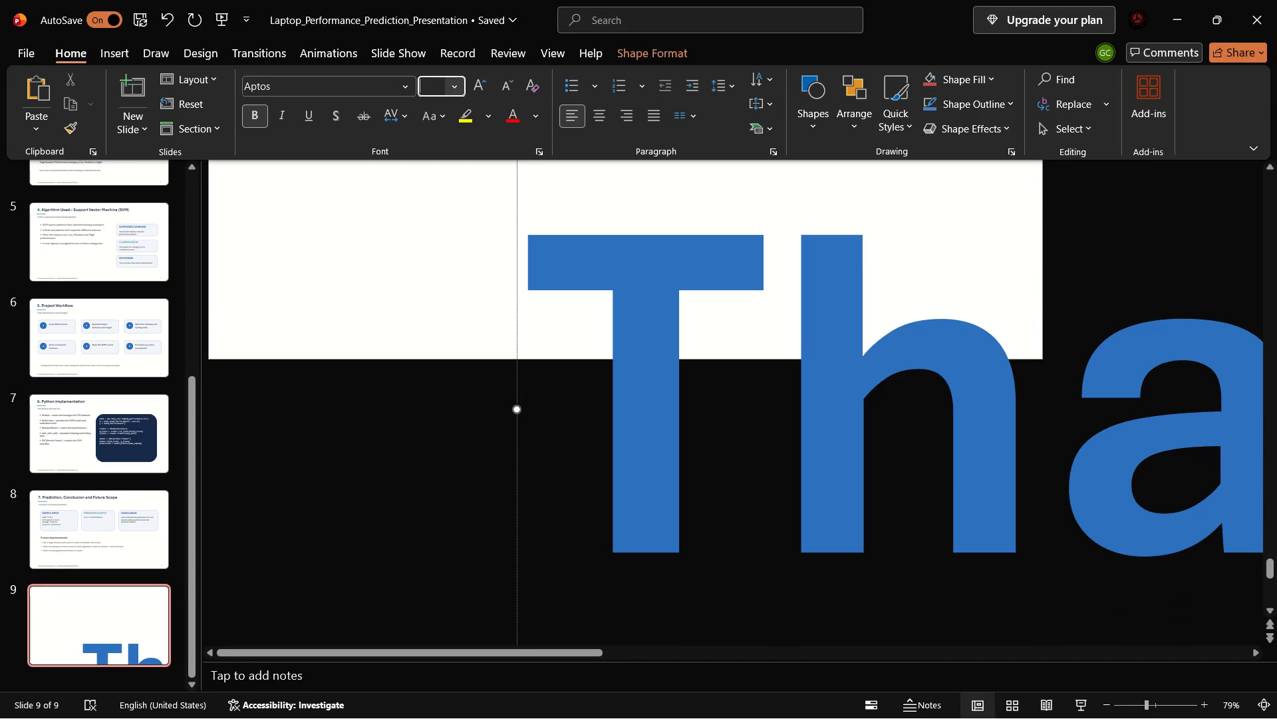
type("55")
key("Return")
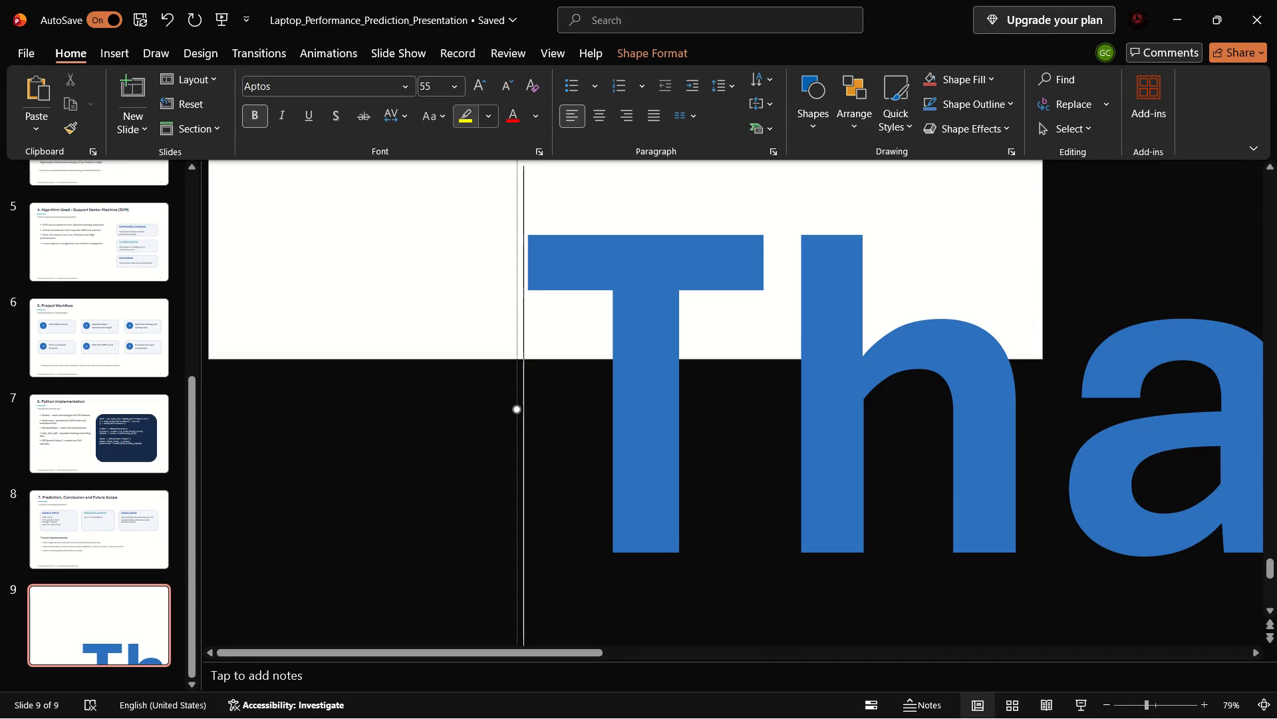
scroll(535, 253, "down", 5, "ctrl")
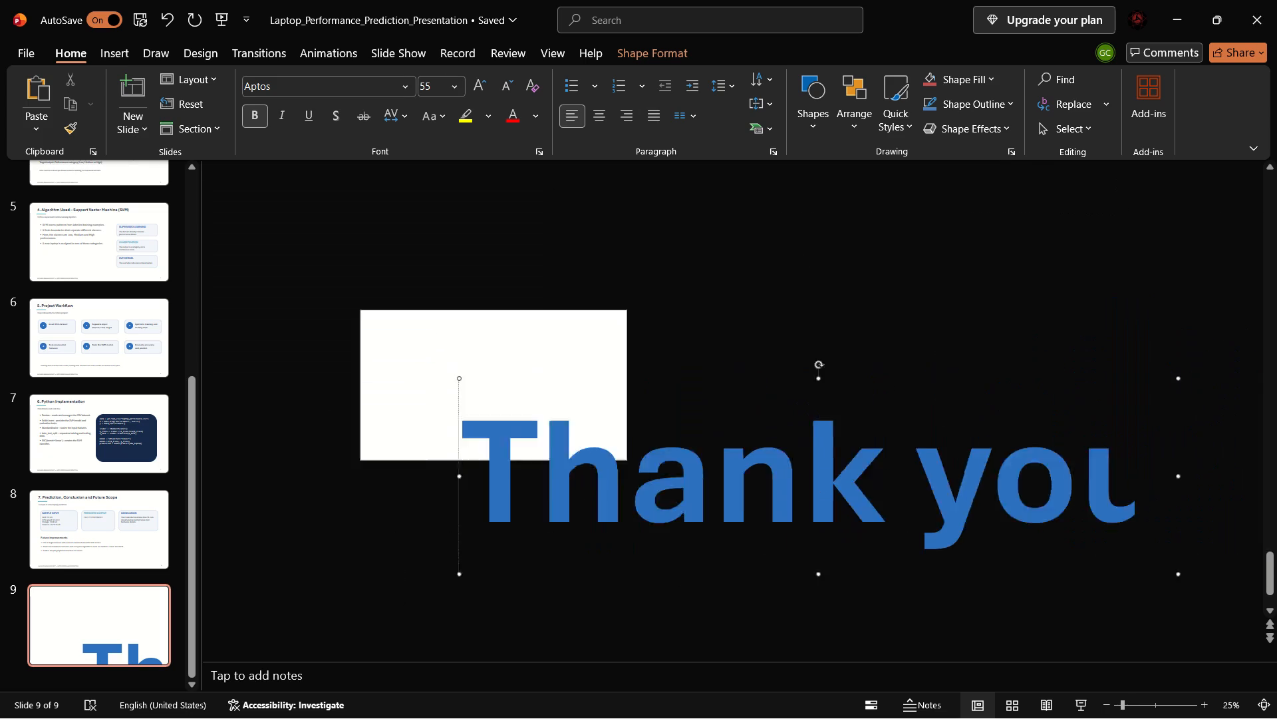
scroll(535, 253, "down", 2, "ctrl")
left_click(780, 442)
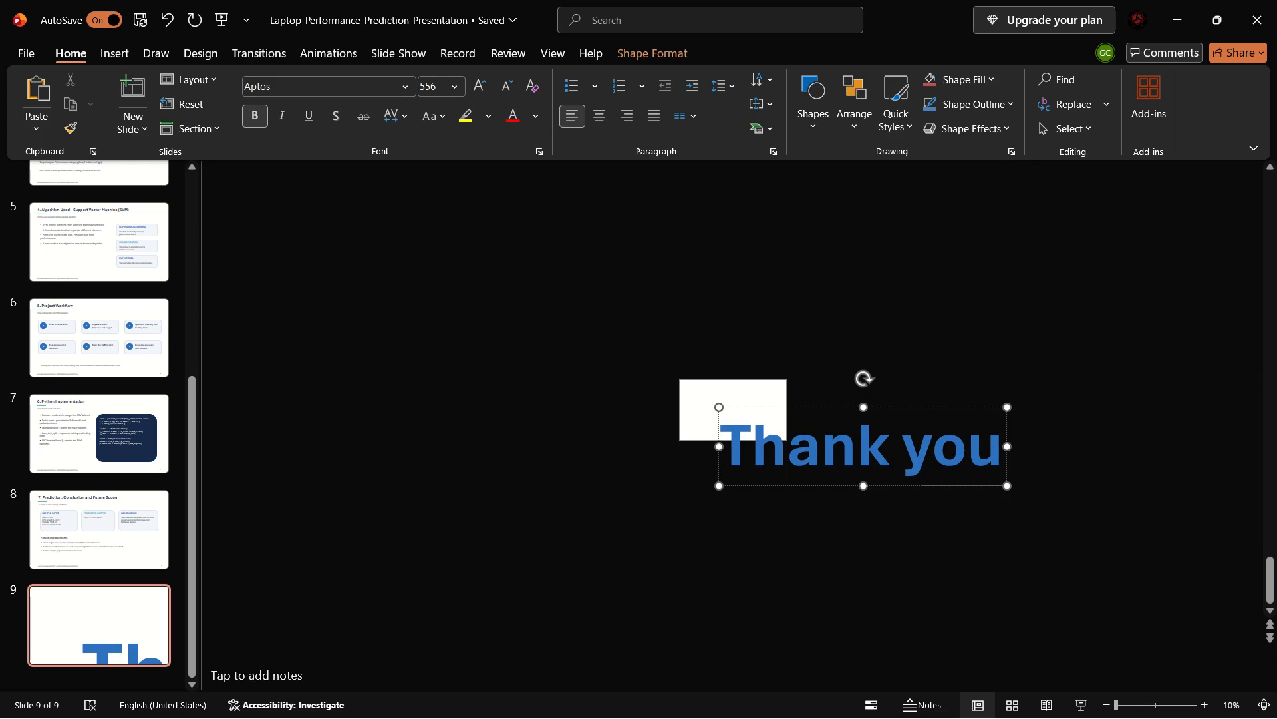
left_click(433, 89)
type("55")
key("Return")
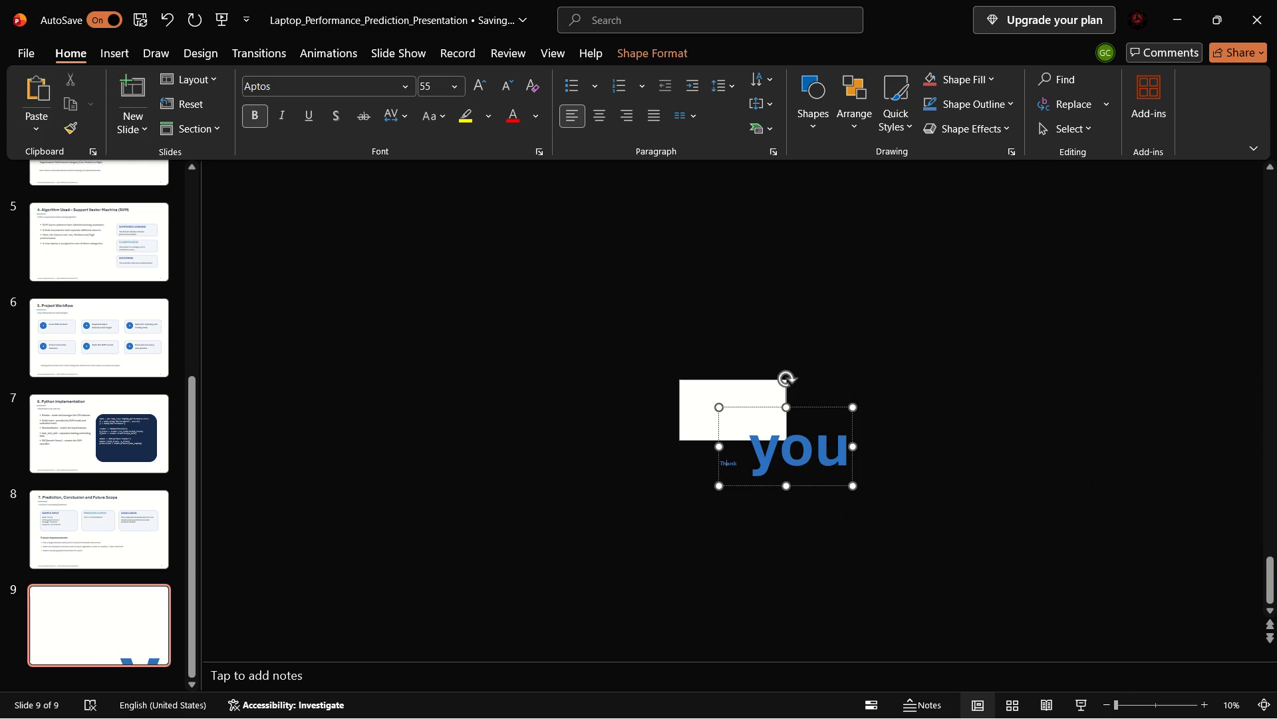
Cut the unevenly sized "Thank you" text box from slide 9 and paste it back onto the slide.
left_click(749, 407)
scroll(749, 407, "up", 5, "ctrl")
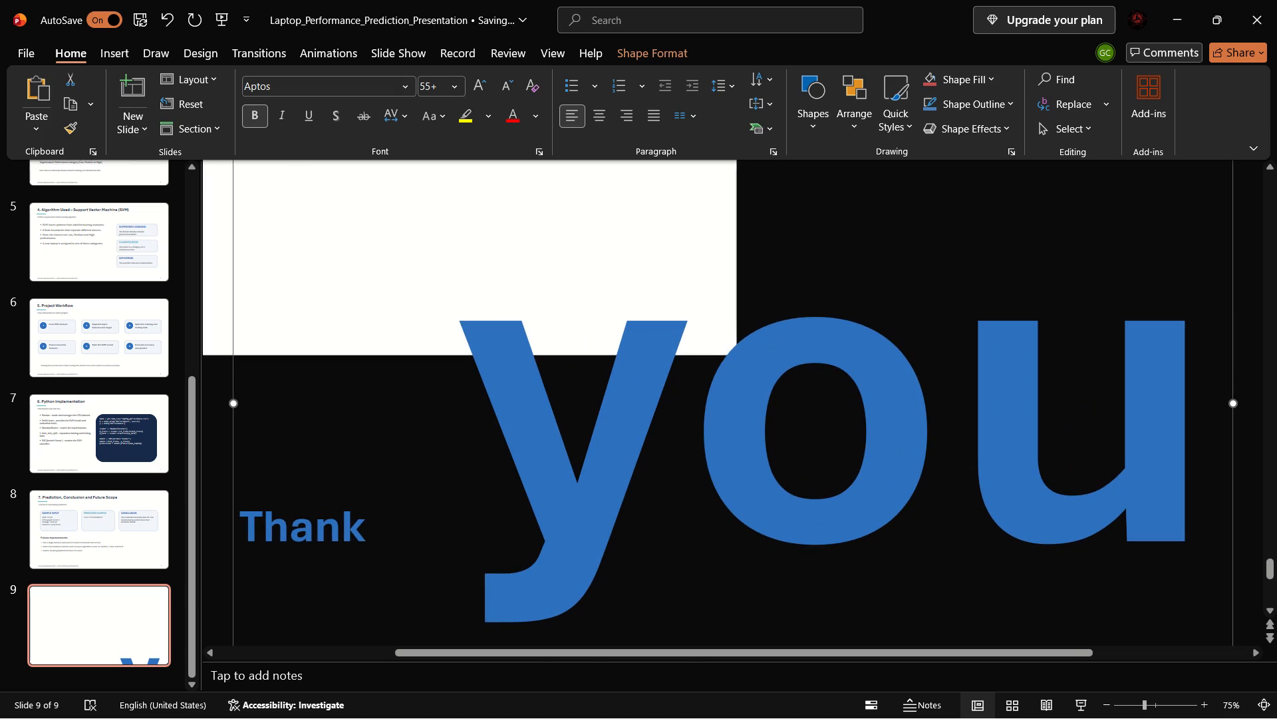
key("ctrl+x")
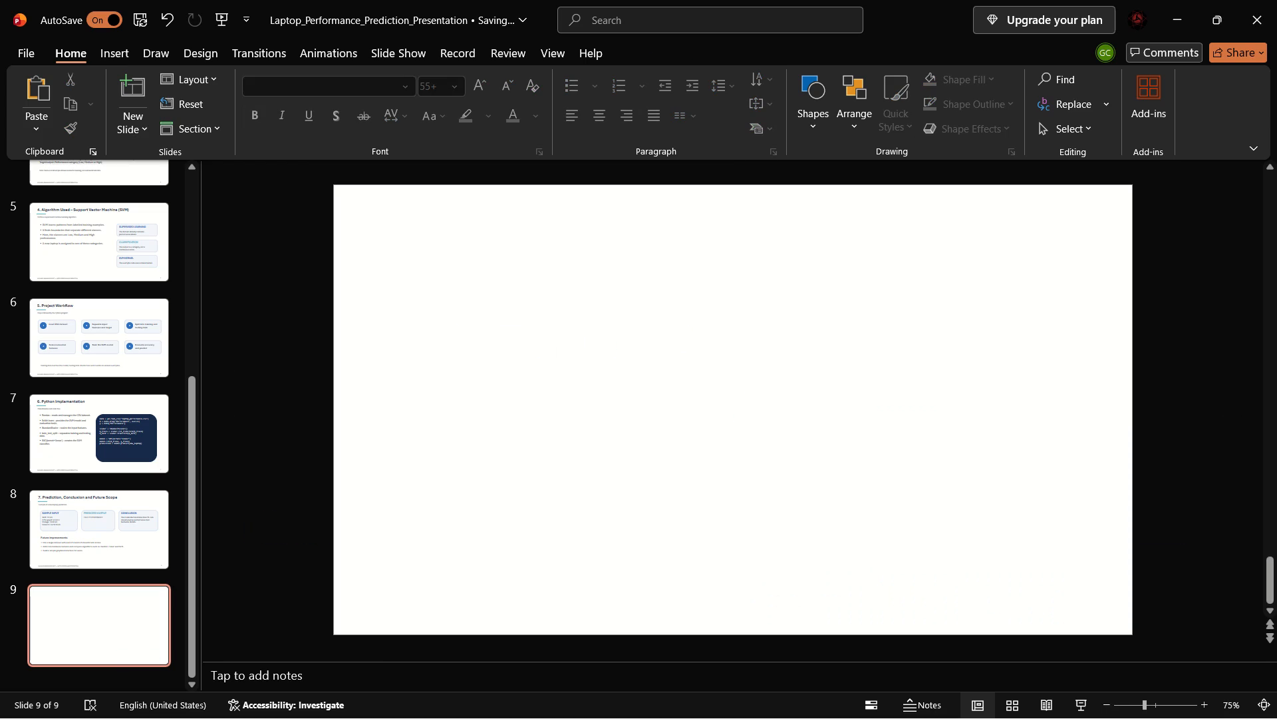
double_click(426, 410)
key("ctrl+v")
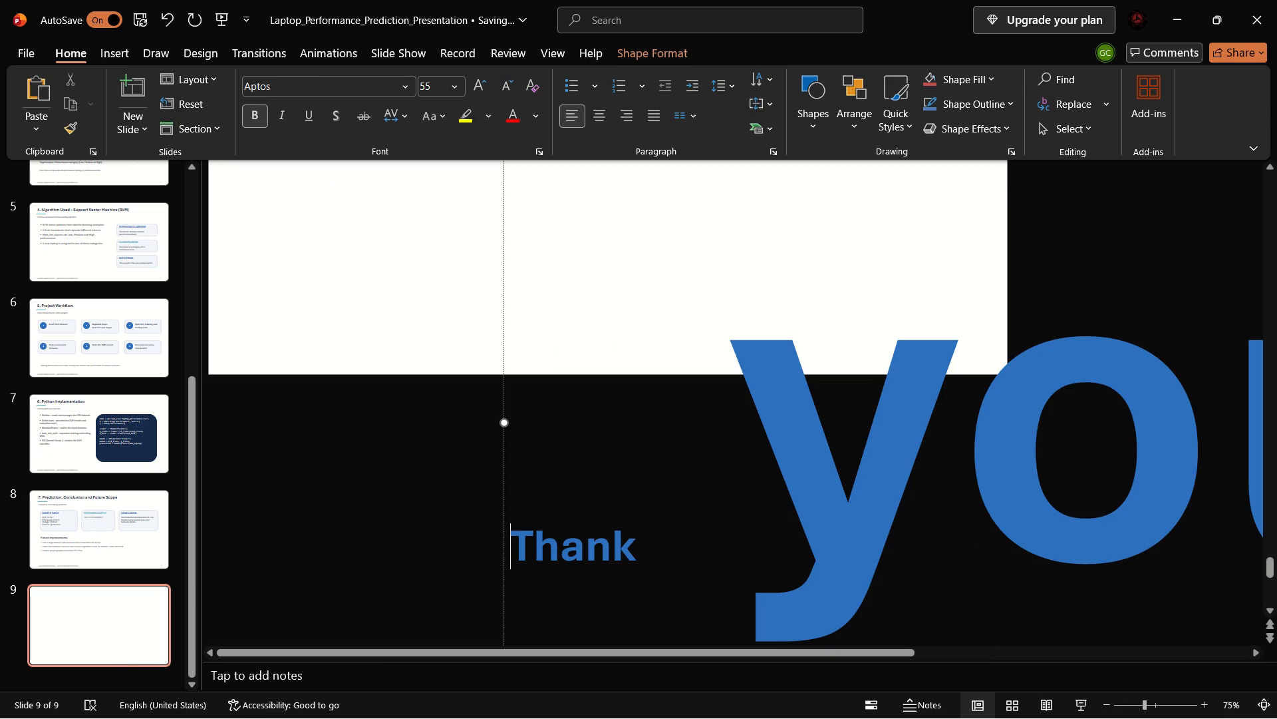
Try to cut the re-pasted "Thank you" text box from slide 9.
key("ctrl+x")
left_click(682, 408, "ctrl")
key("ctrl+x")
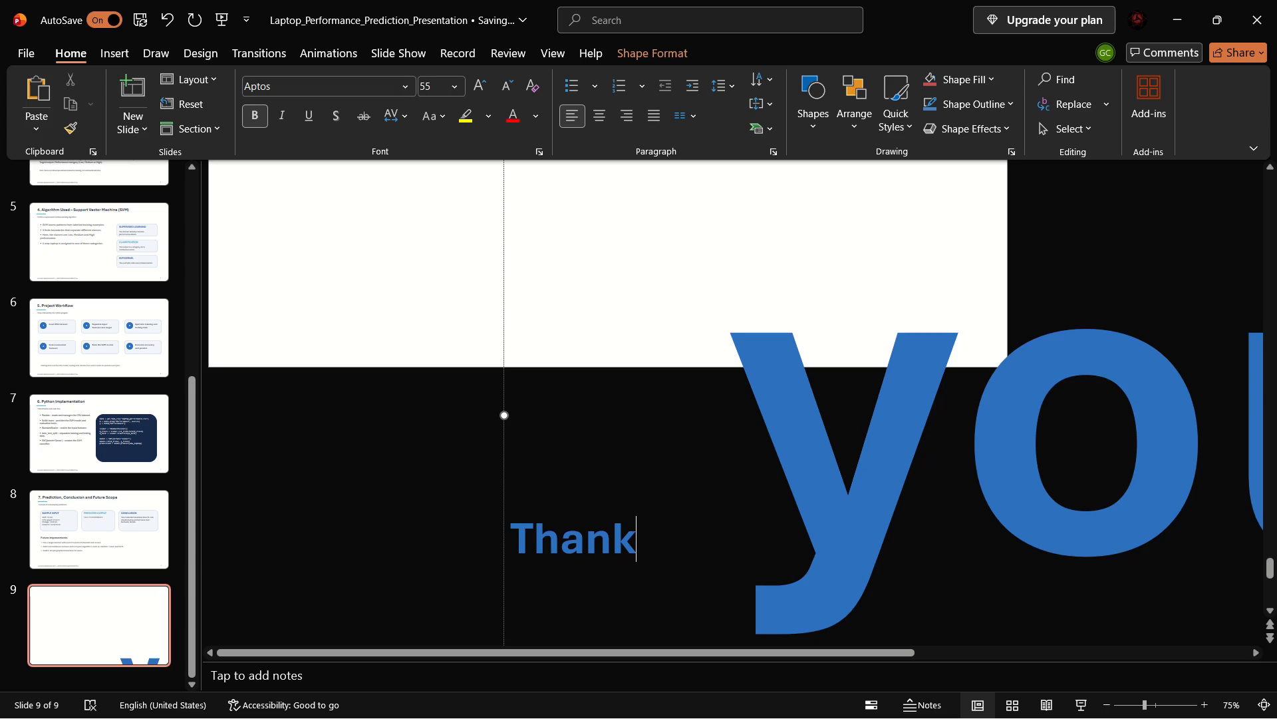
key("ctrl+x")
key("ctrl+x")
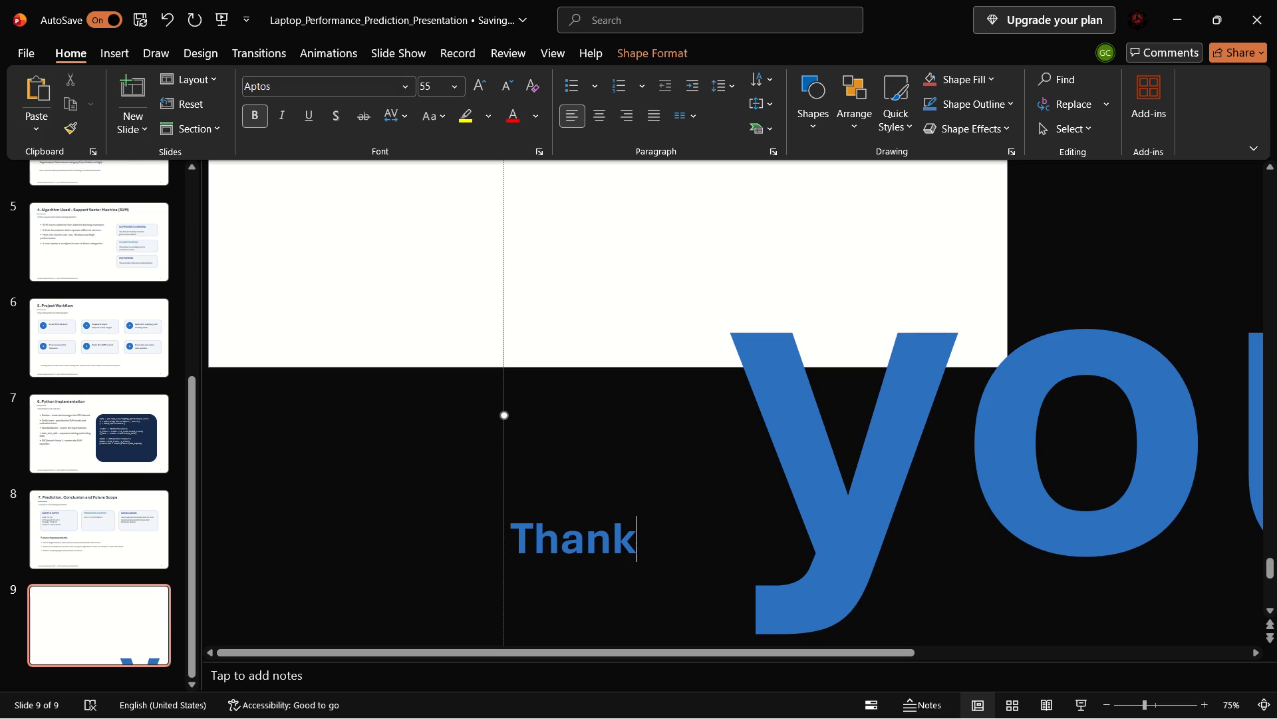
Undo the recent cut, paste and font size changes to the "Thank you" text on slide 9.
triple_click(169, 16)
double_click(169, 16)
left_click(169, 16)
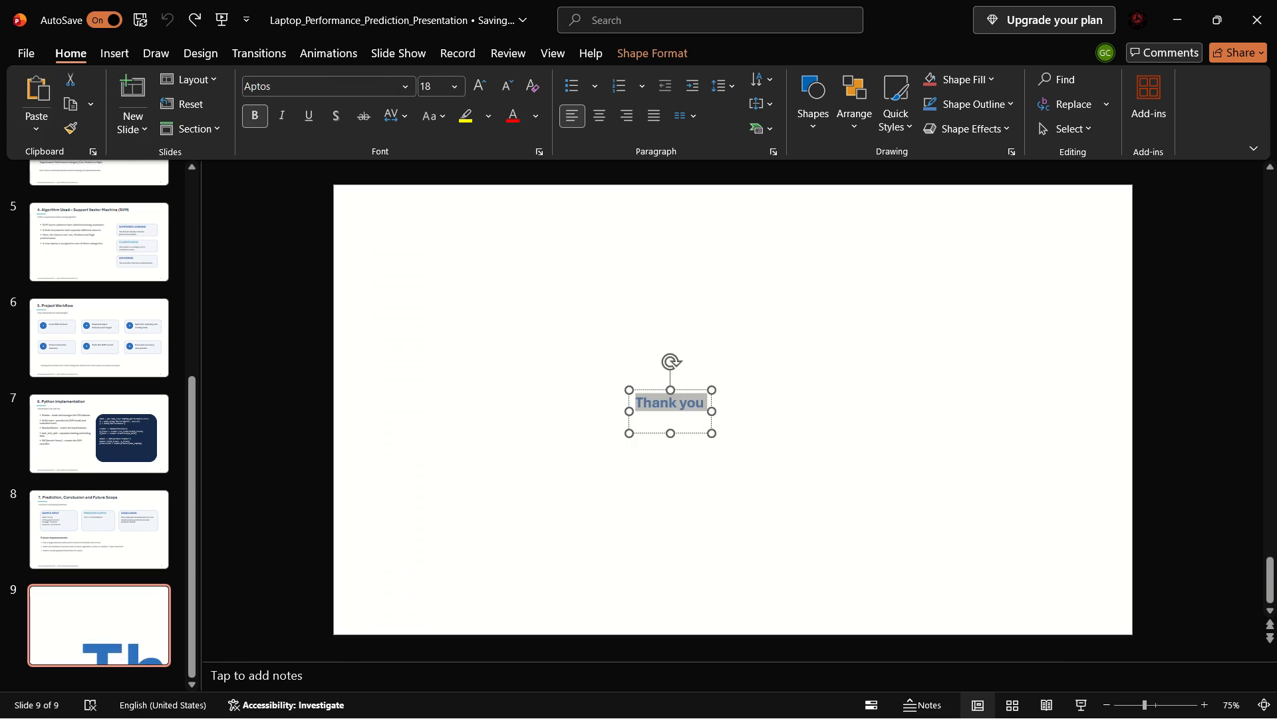
Select the "Thank you" text on slide 9 and enlarge its font size to 54.
left_click(676, 421)
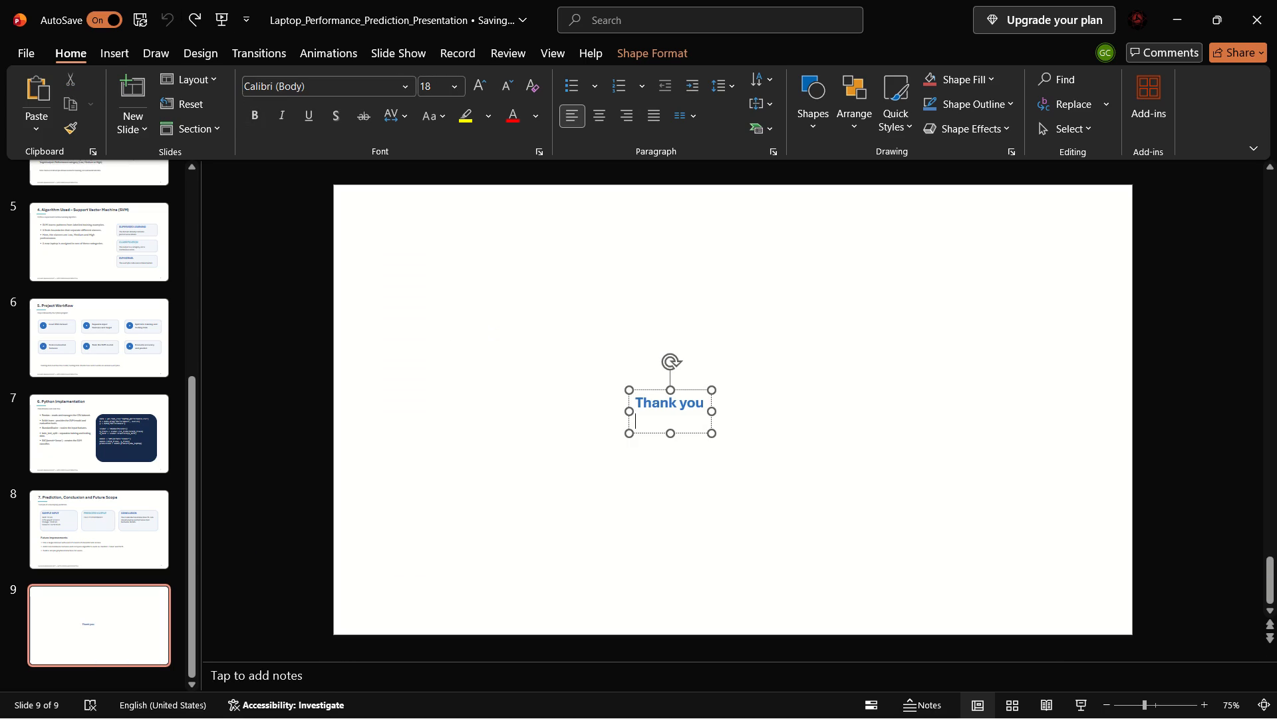
left_click_drag(670, 421, 604, 381)
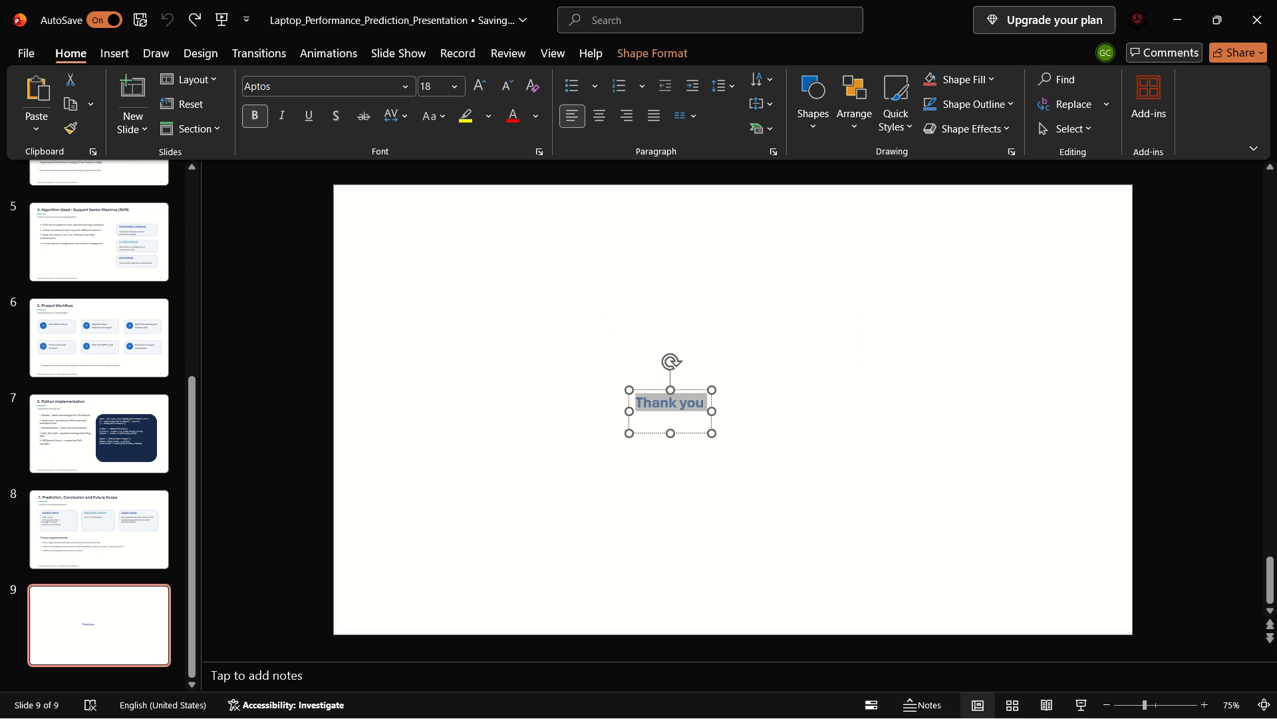
triple_click(480, 89)
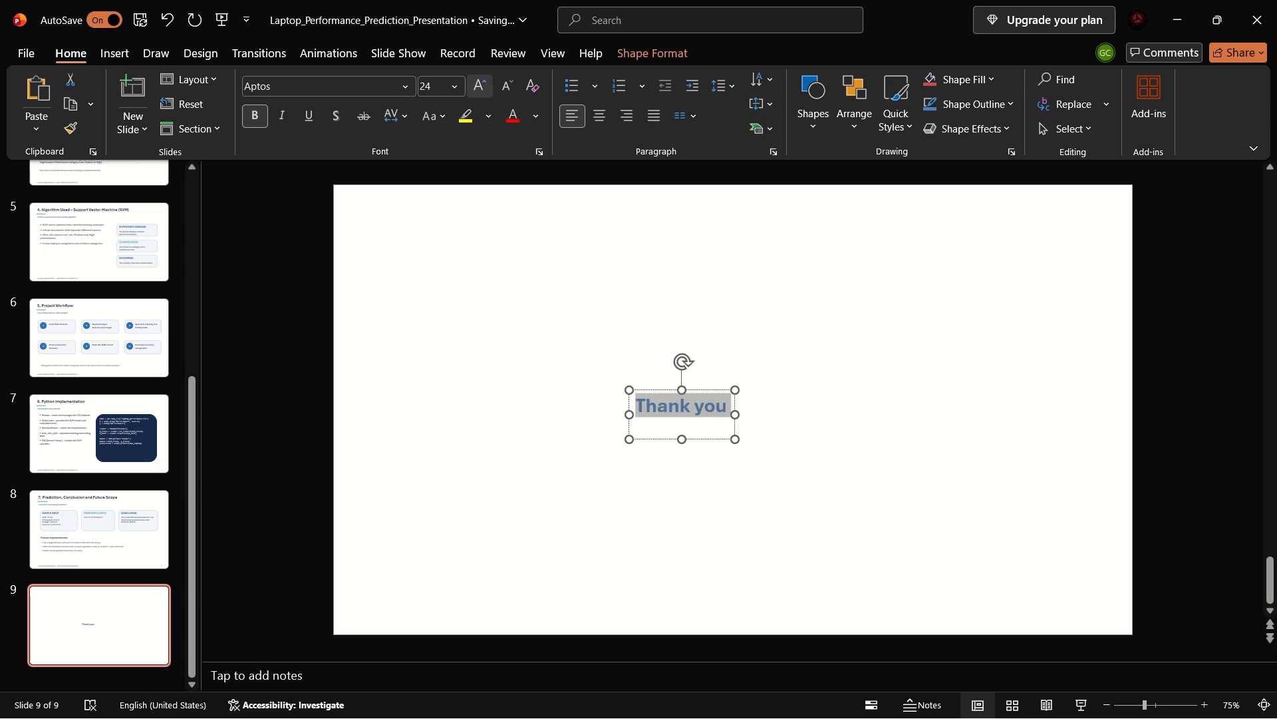
triple_click(480, 89)
triple_click(480, 89)
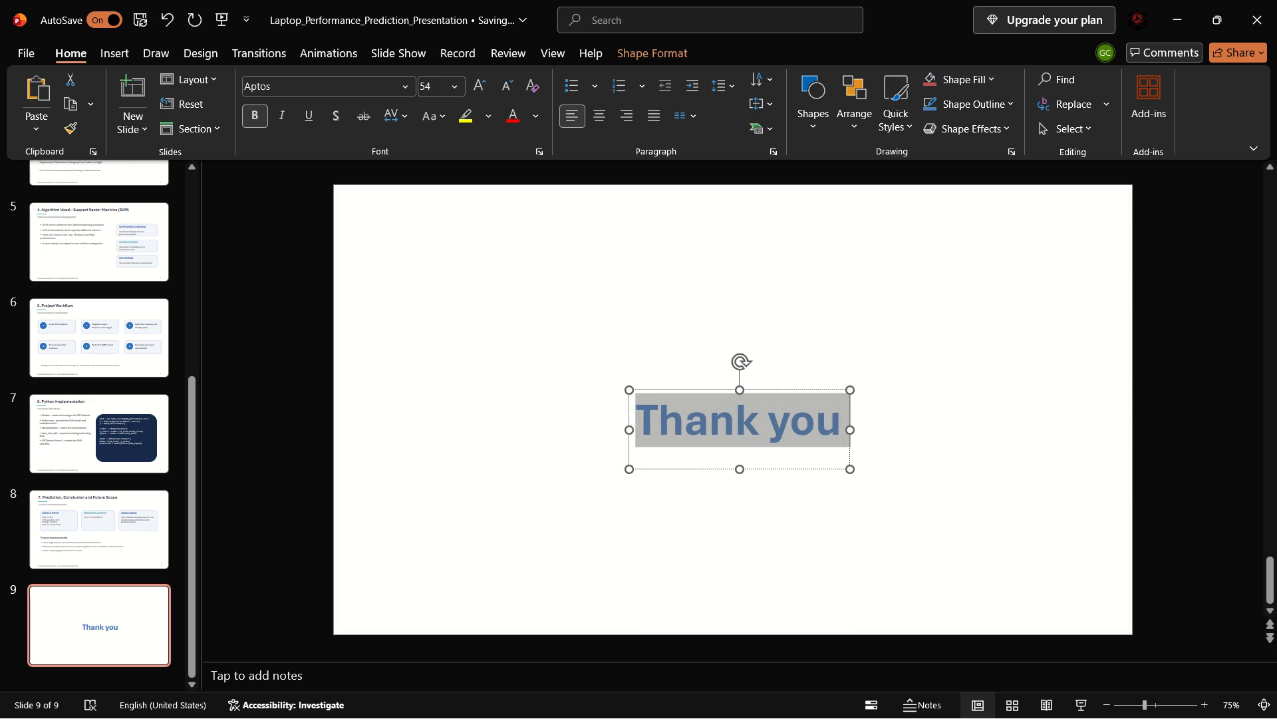
Move the "Thank you" text box slightly up and to the left on slide 9.
left_click_drag(785, 389, 729, 358)
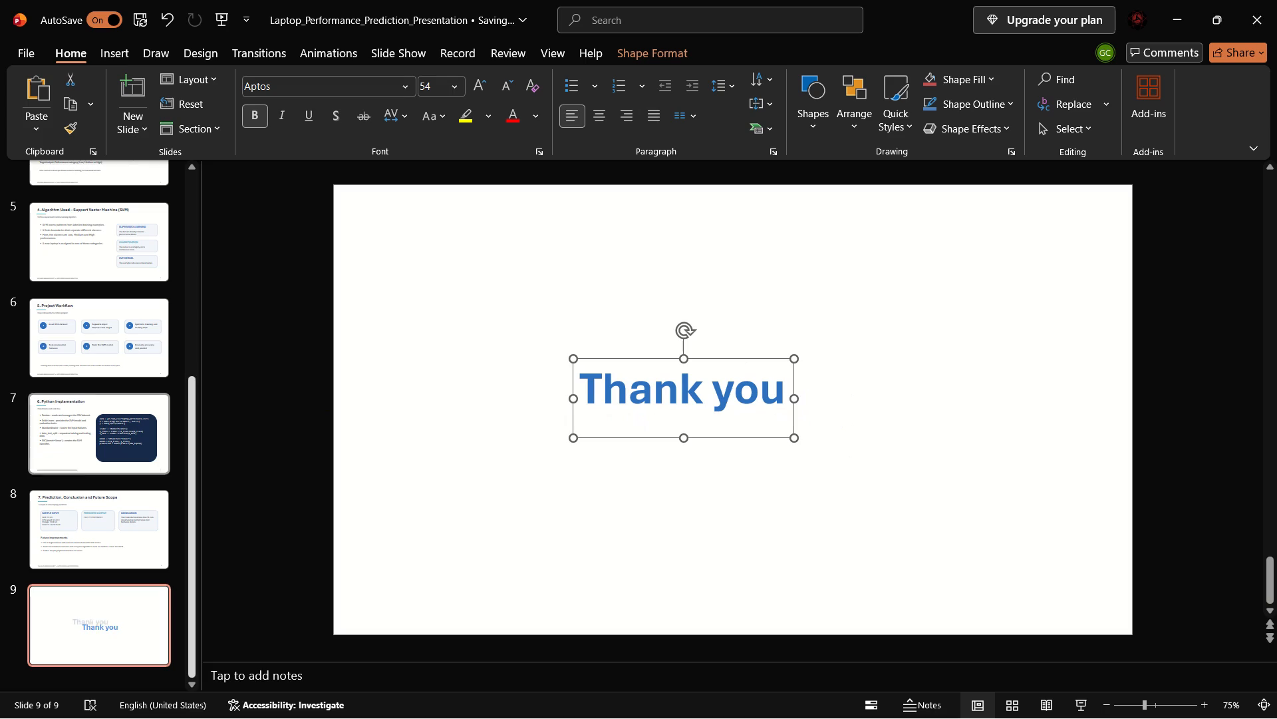
Open slide 8, Prediction, Conclusion and Future Scope.
left_click(42, 525)
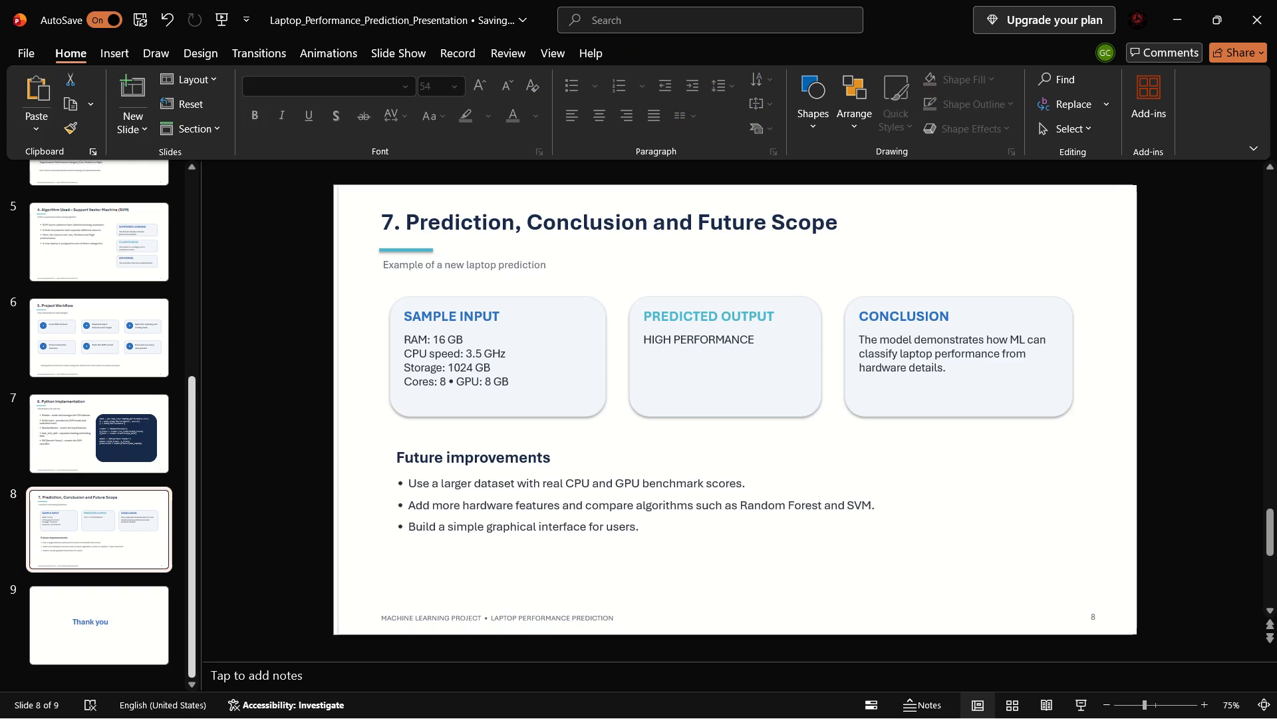
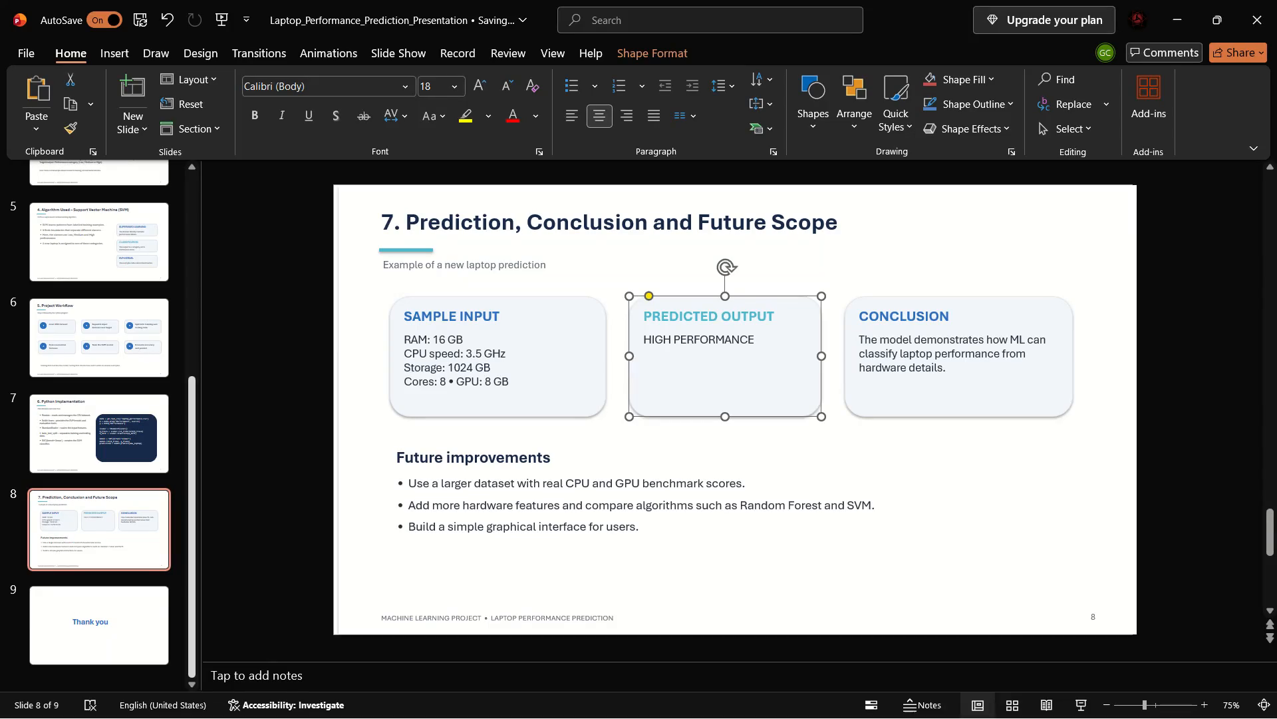
Remove the rounded background box from behind the PREDICTED OUTPUT text on slide 8.
left_click_drag(635, 407, 750, 470)
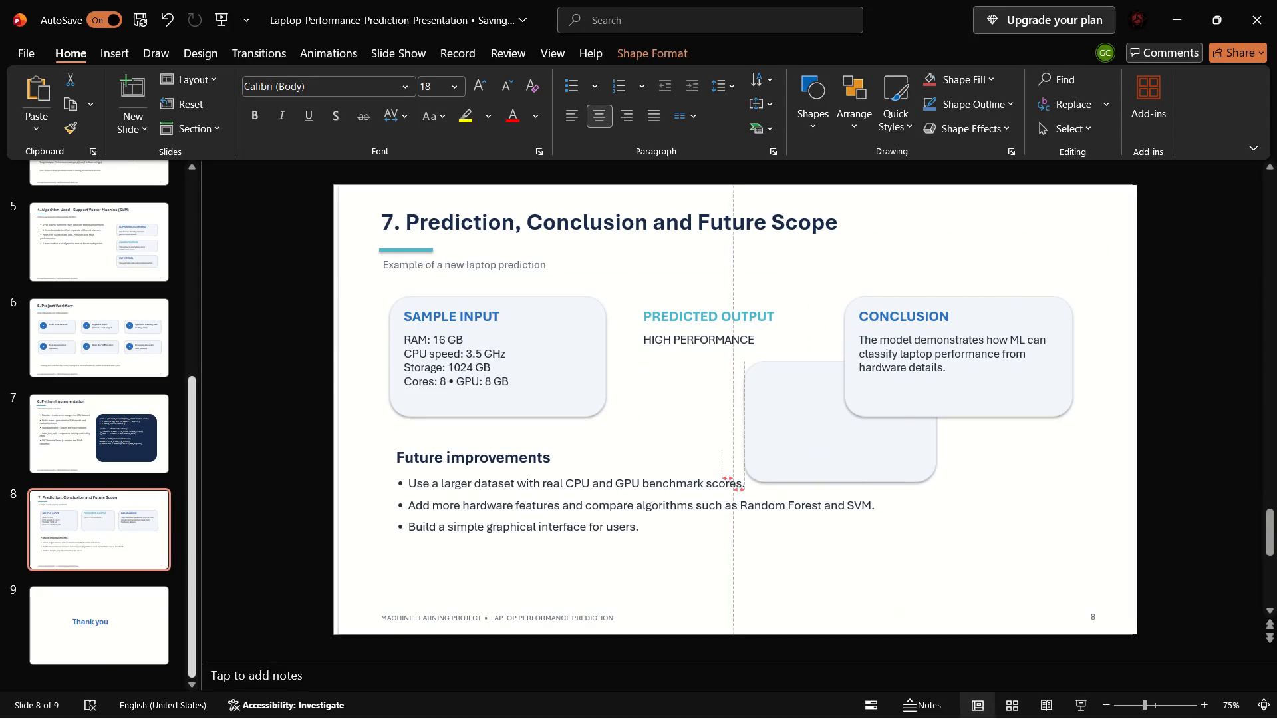
left_click_drag(750, 470, 591, 486)
key("ctrl+x")
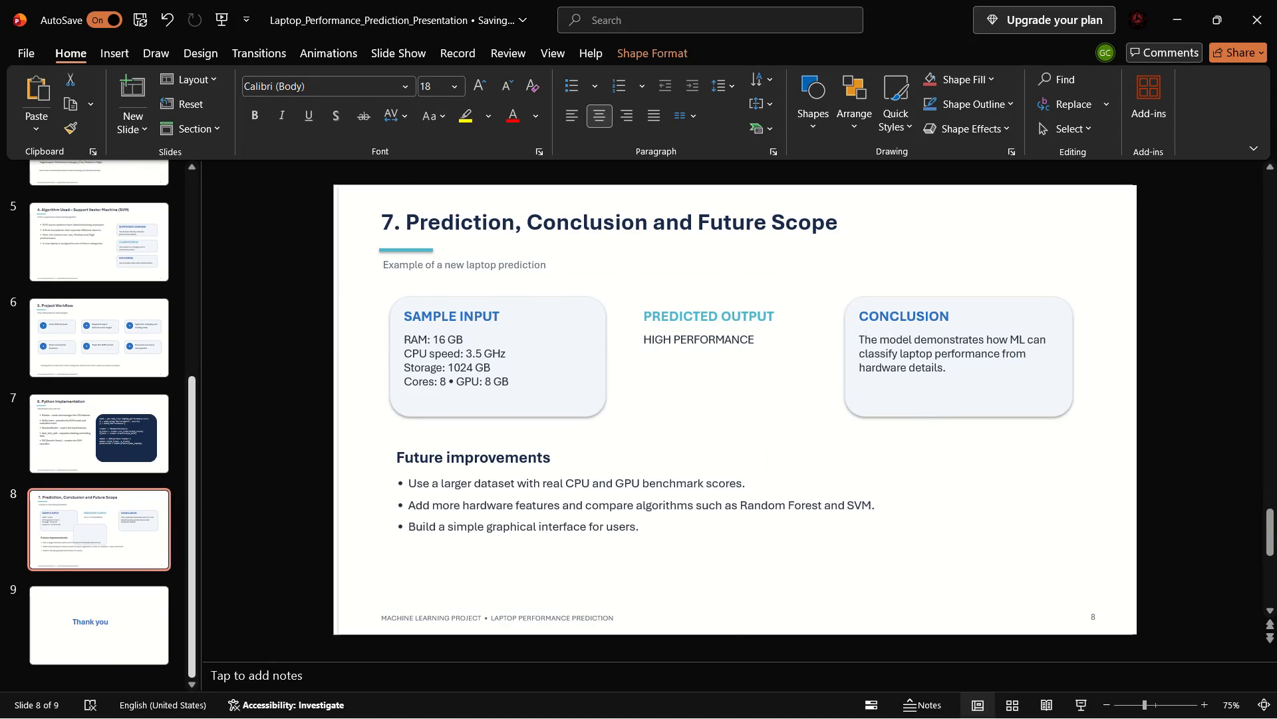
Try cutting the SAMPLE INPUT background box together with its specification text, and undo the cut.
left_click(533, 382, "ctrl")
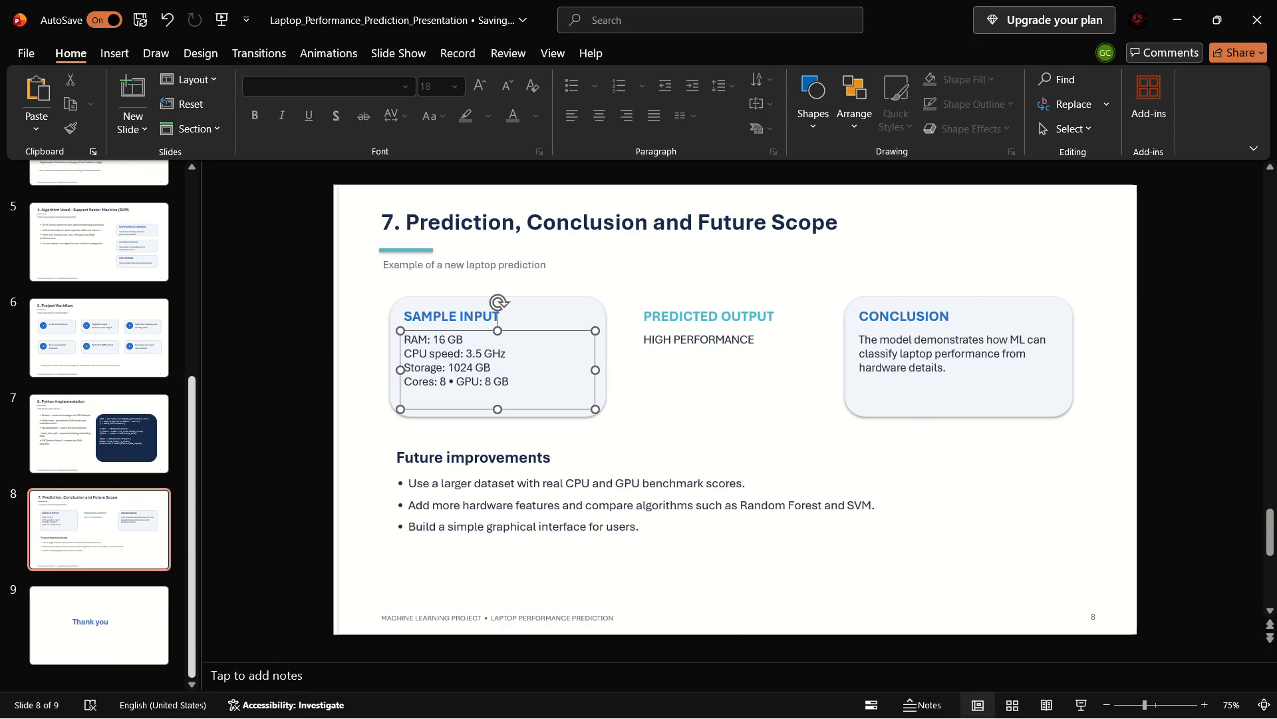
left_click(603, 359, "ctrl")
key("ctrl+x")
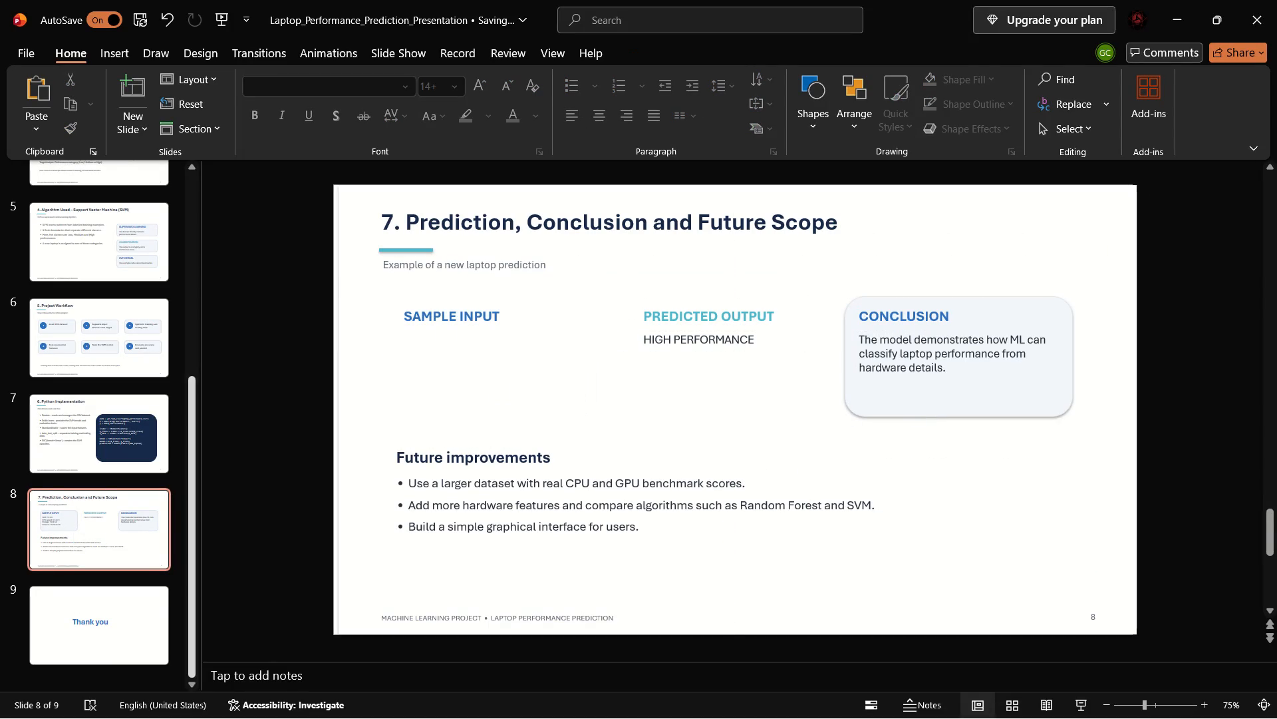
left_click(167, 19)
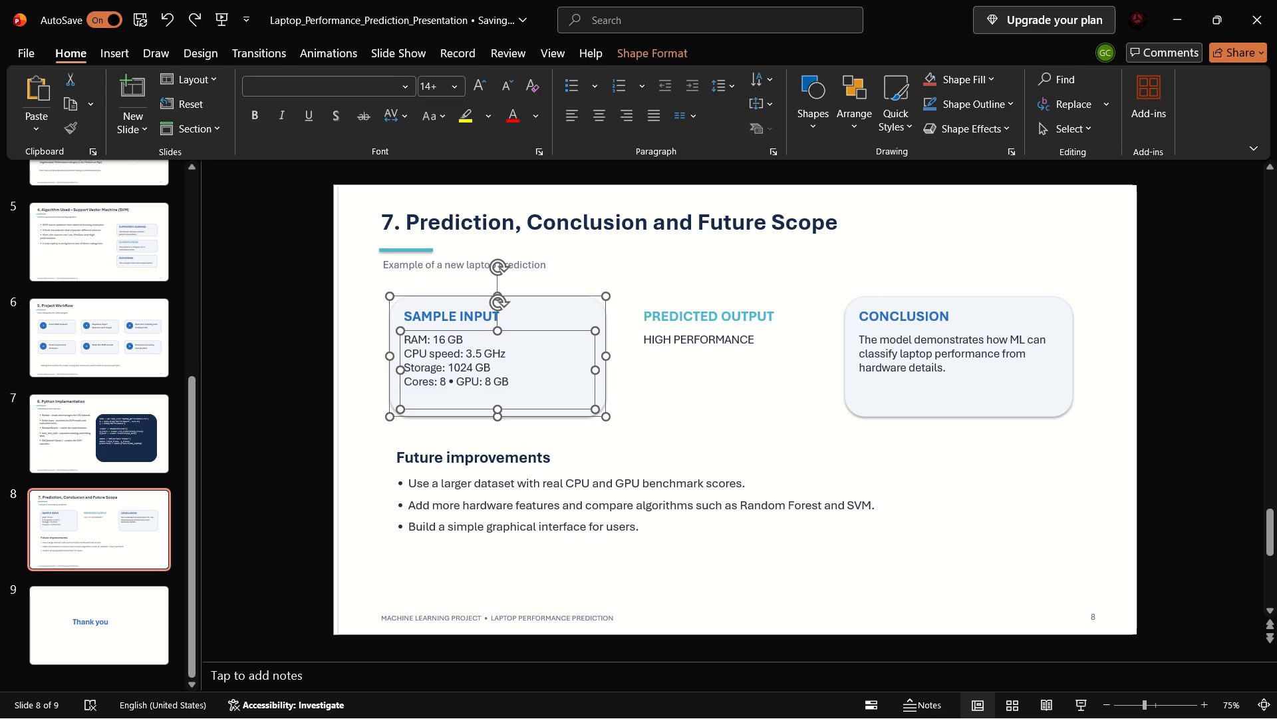
Cut only the rounded background boxes behind the SAMPLE INPUT and CONCLUSION texts on slide 8, leaving the texts in place.
left_click(551, 314)
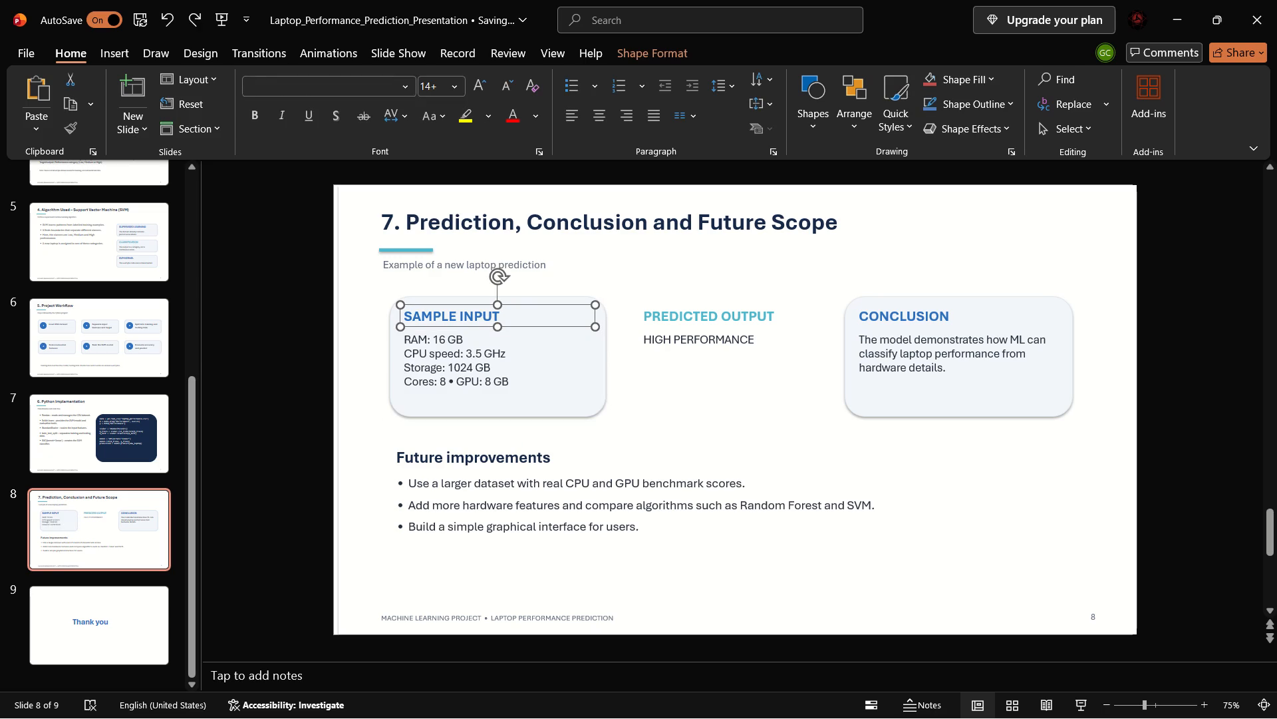
left_click(603, 342)
key("ctrl+x")
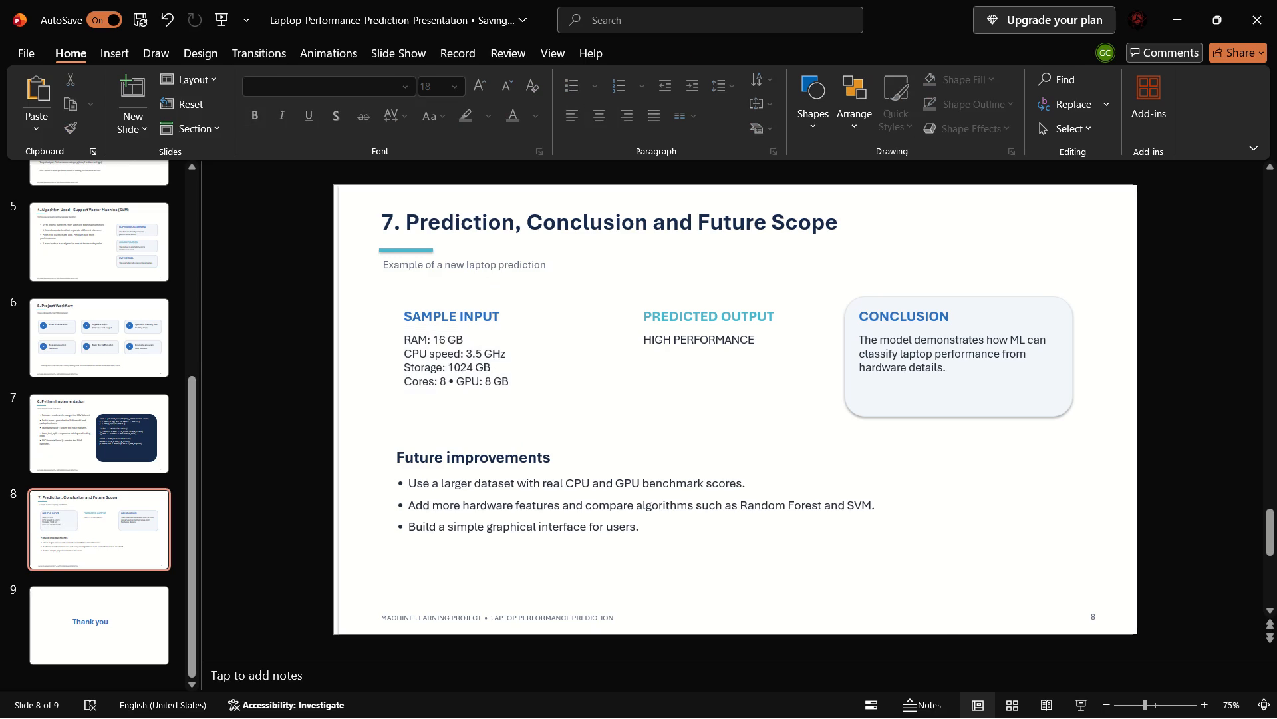
left_click(845, 403)
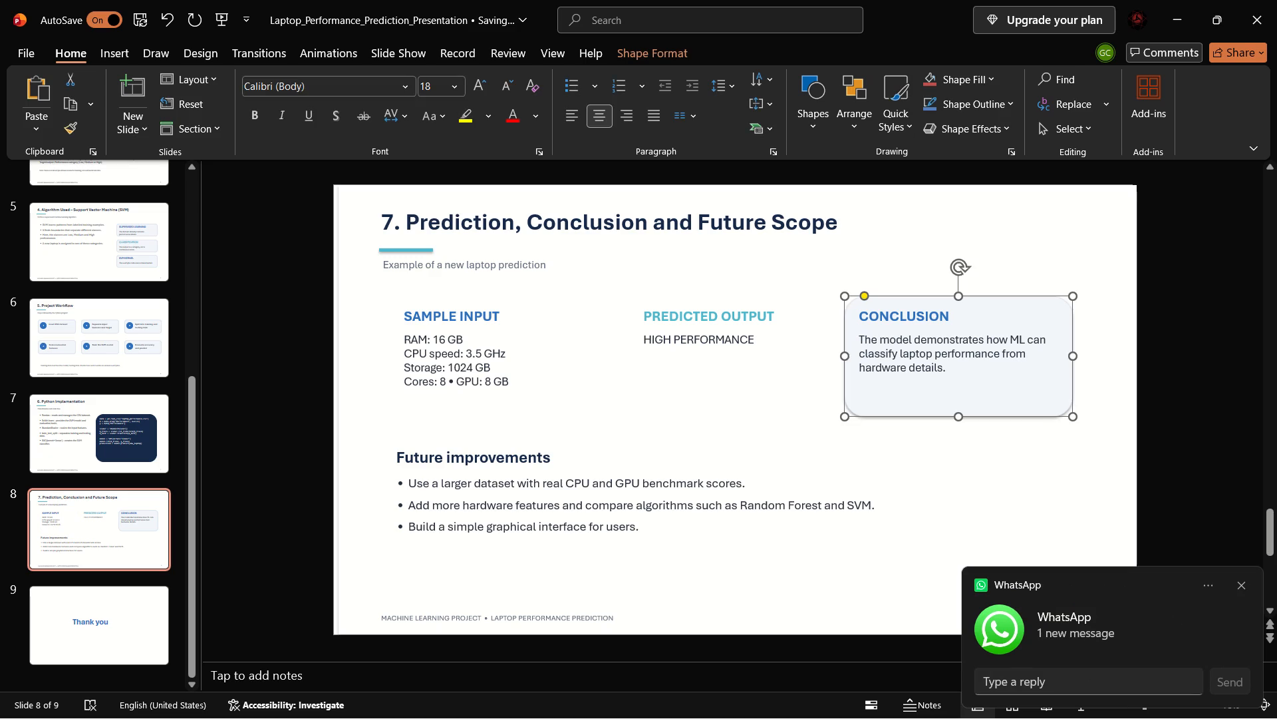
key("ctrl+x")
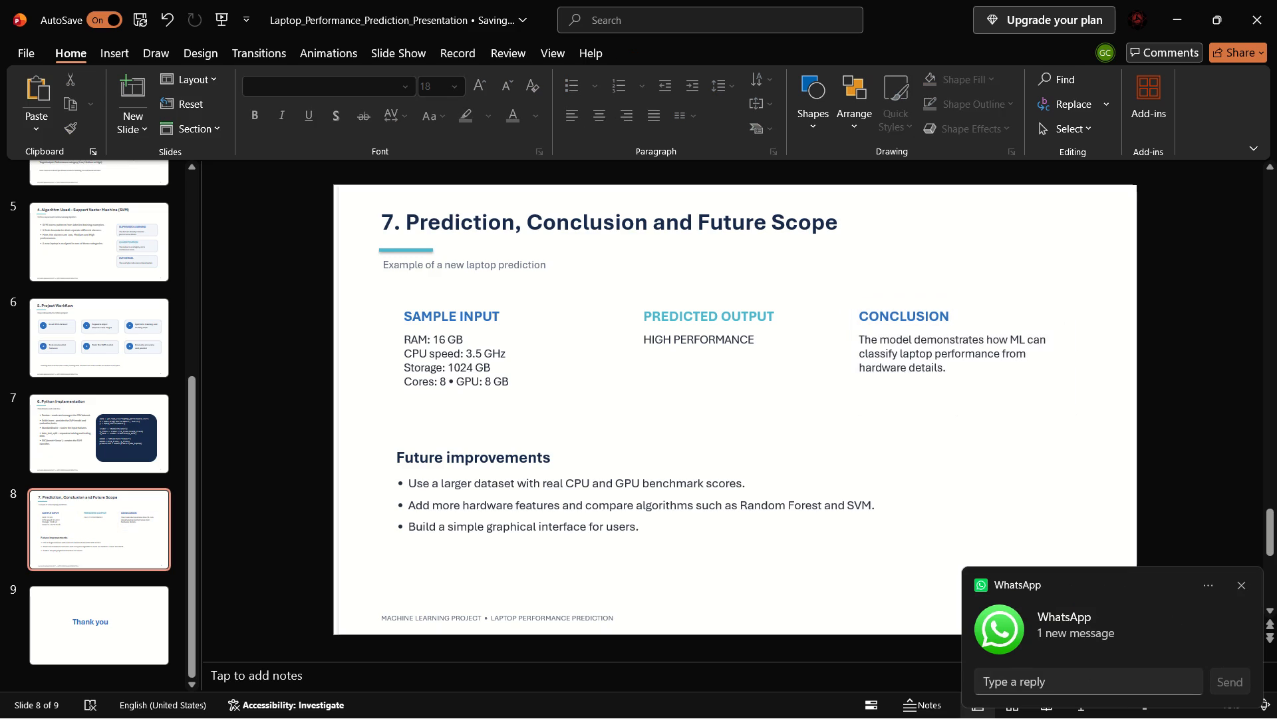
Open slide 7, Python Implementation, and cut the dark blue rounded box behind the code text.
left_click(120, 450)
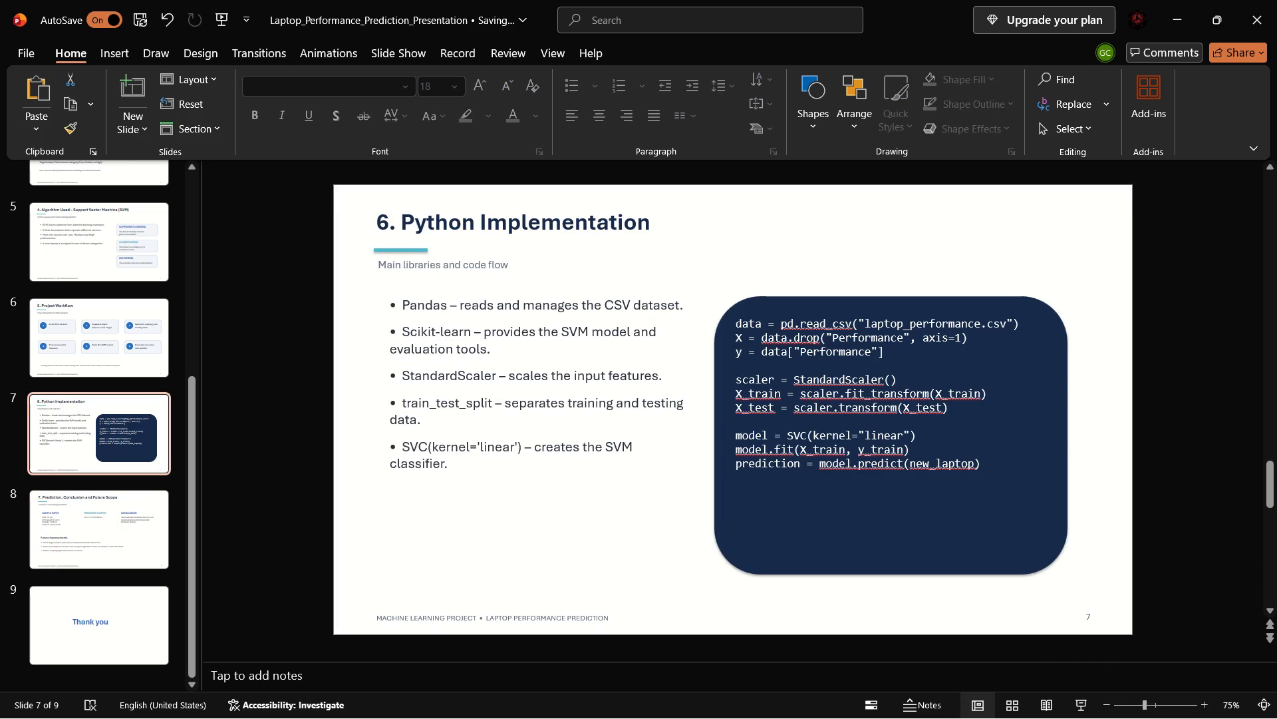
left_click(800, 579)
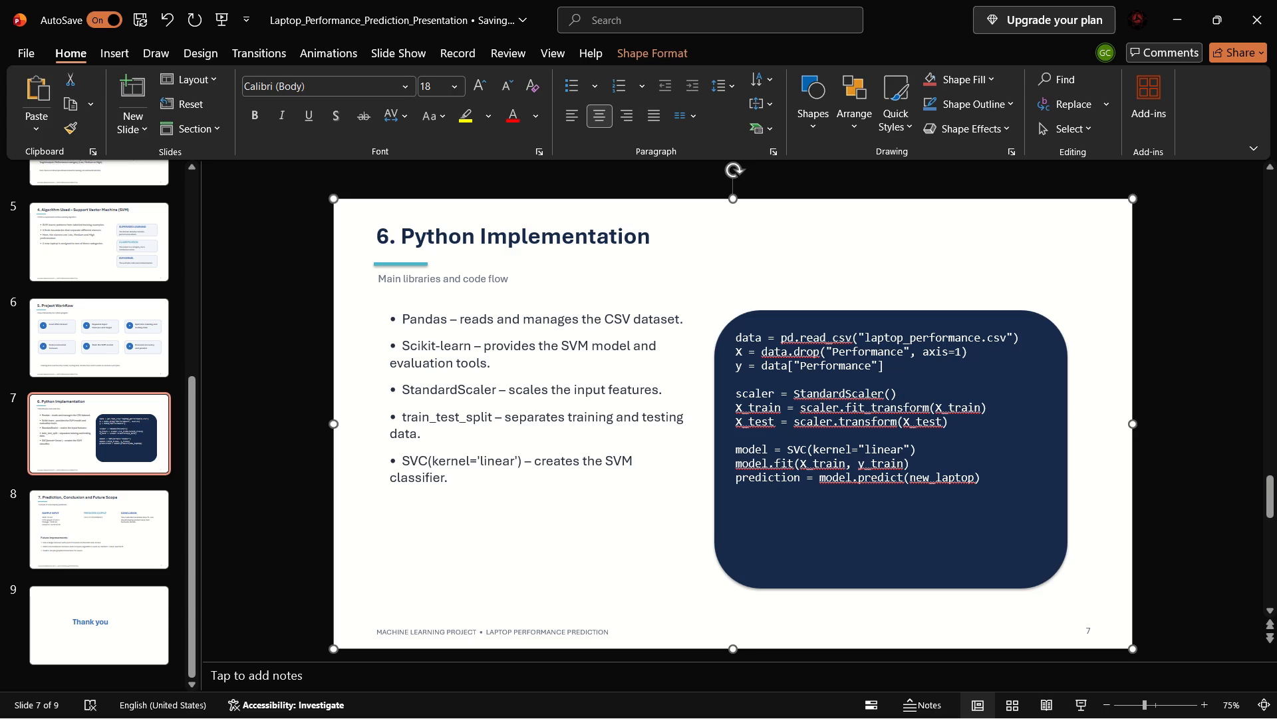
left_click(728, 573)
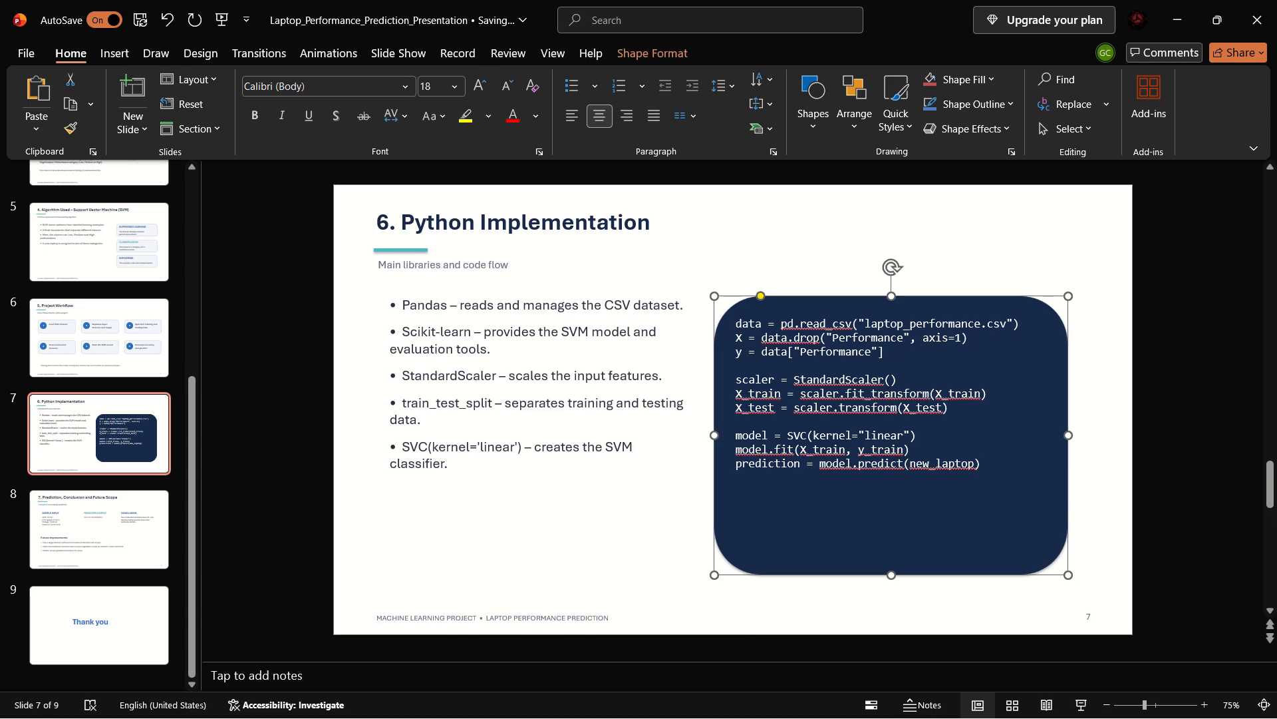
key("ctrl+x")
Select all the code text on slide 7 and change its font colour to a light off-white shade.
left_click(793, 457)
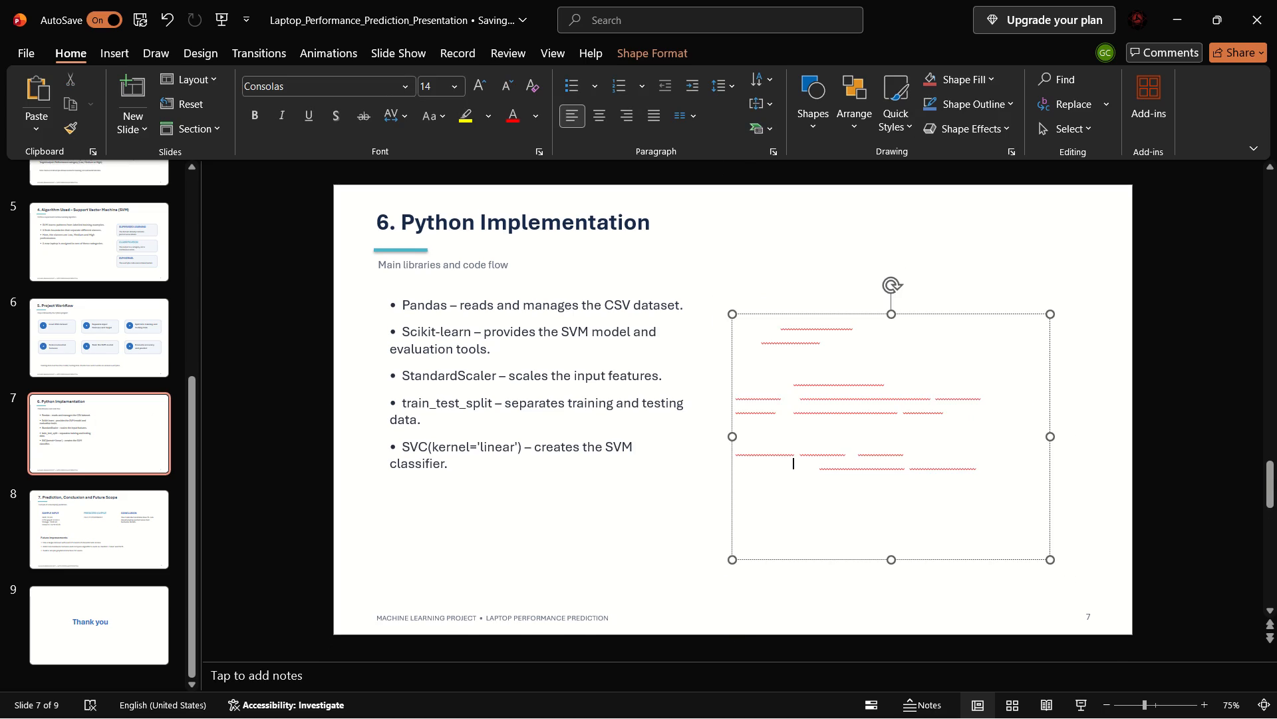
key("ctrl+a")
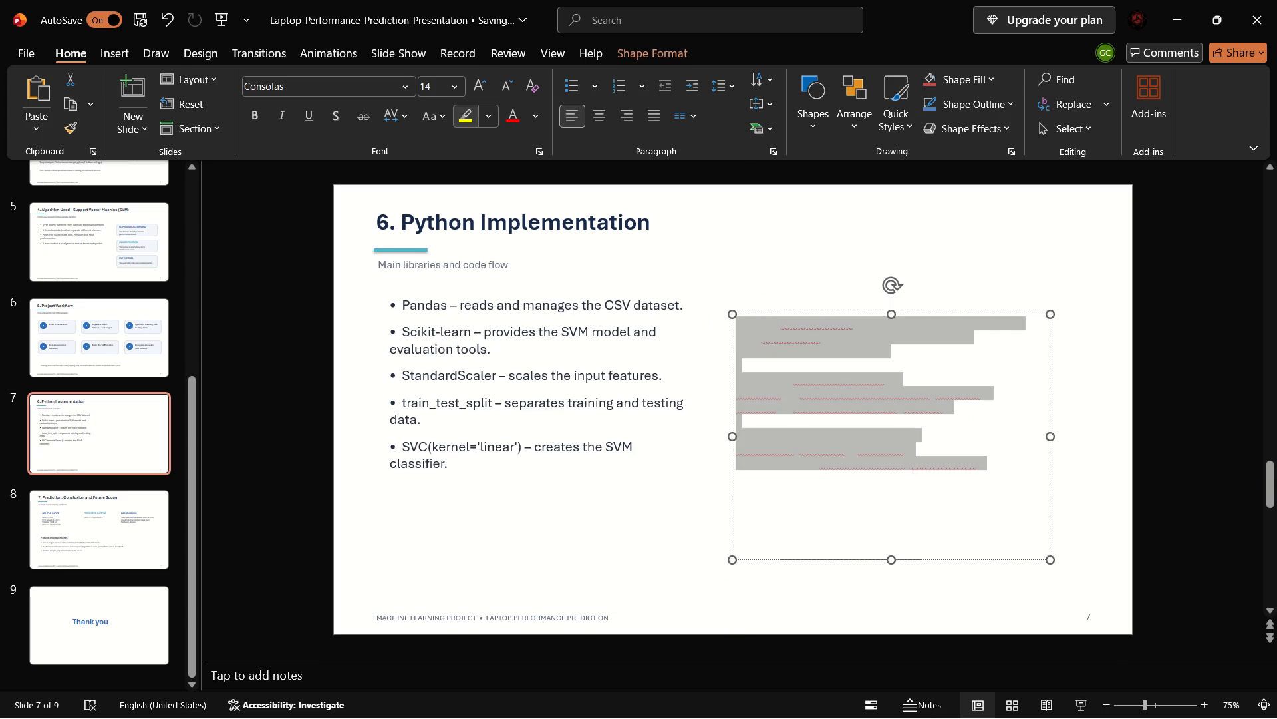
left_click(537, 113)
left_click(556, 200)
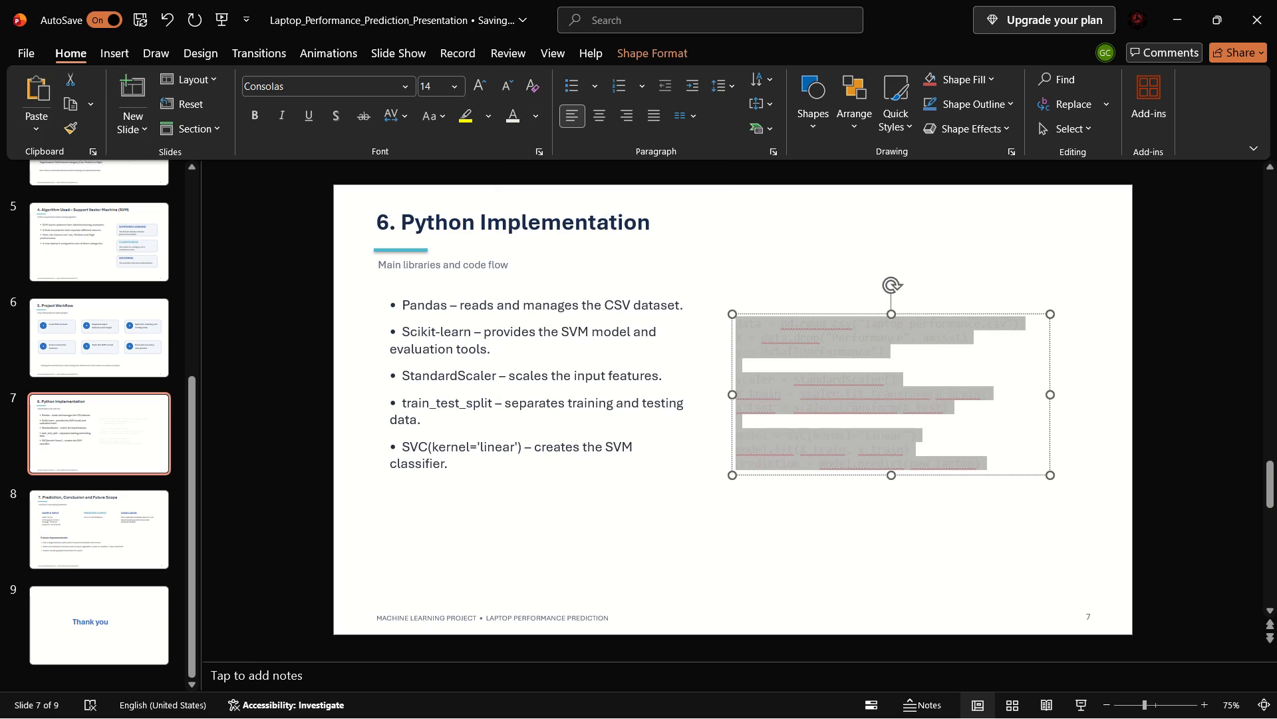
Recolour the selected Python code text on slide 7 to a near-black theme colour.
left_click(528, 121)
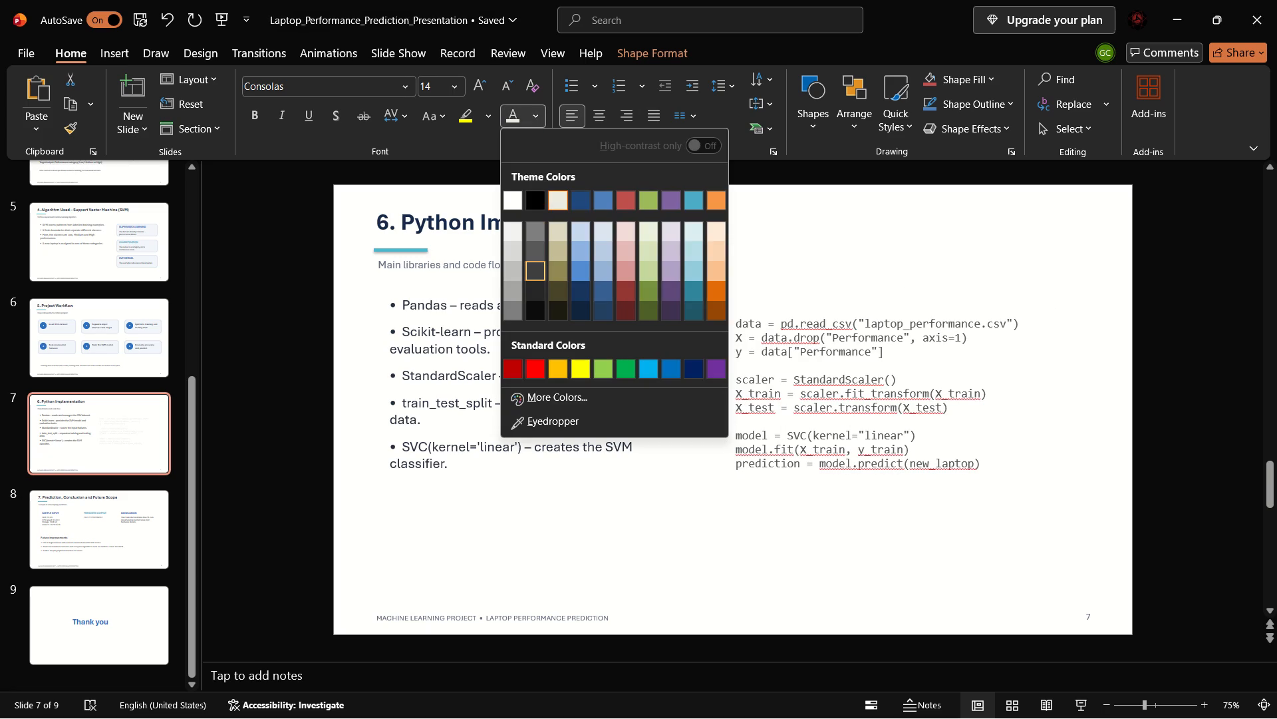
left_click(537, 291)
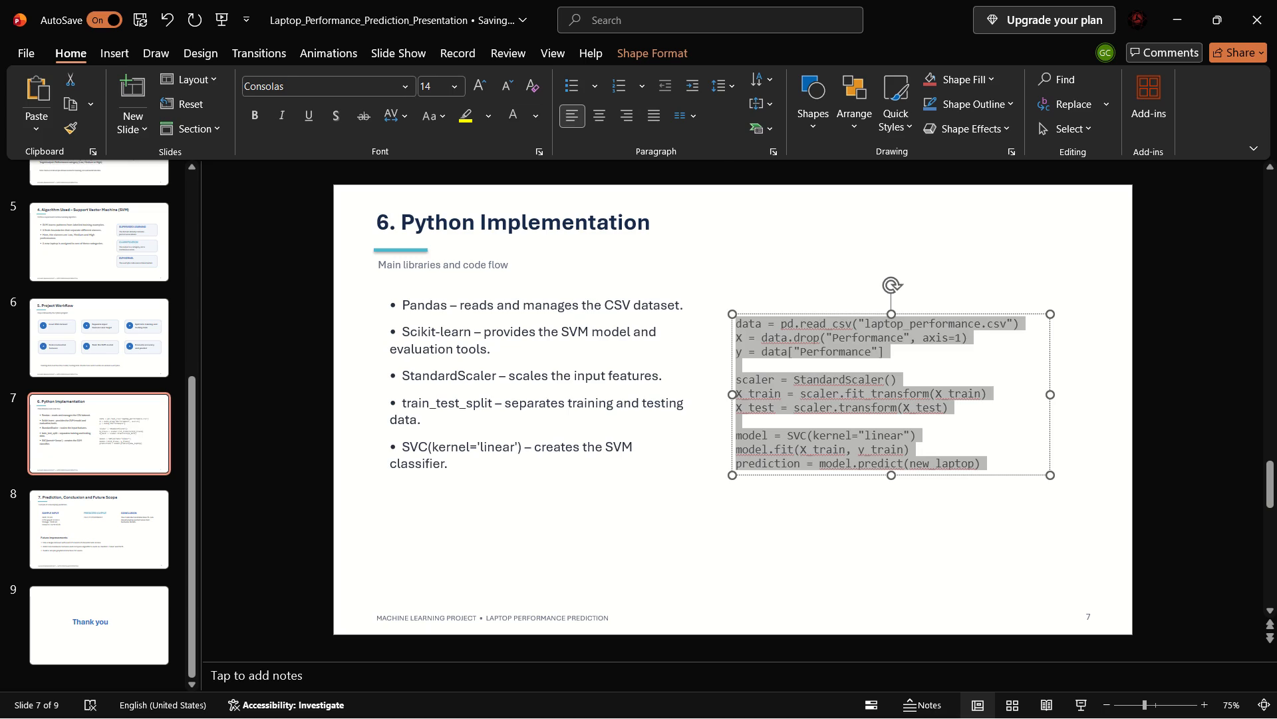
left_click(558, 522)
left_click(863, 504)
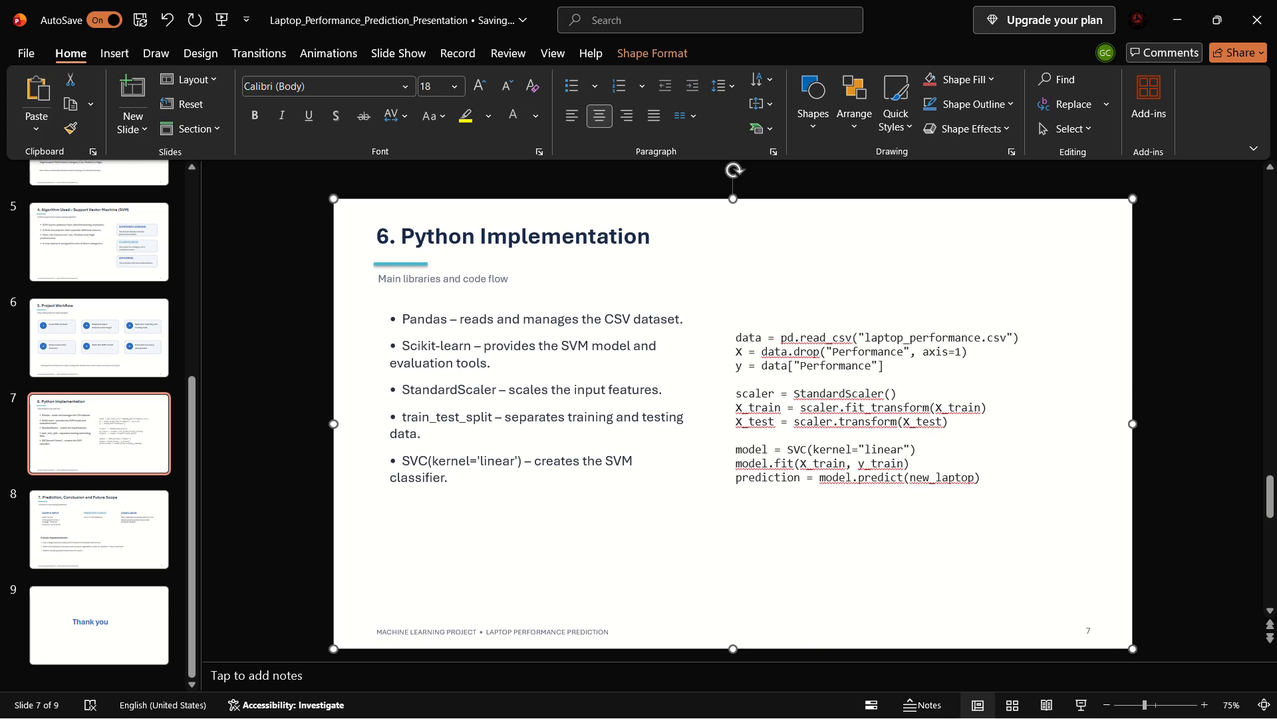
Undo the recent edits on slides 7 and 8, back through the move and enlargement of the "Thank you" text on slide 9.
triple_click(174, 12)
triple_click(174, 12)
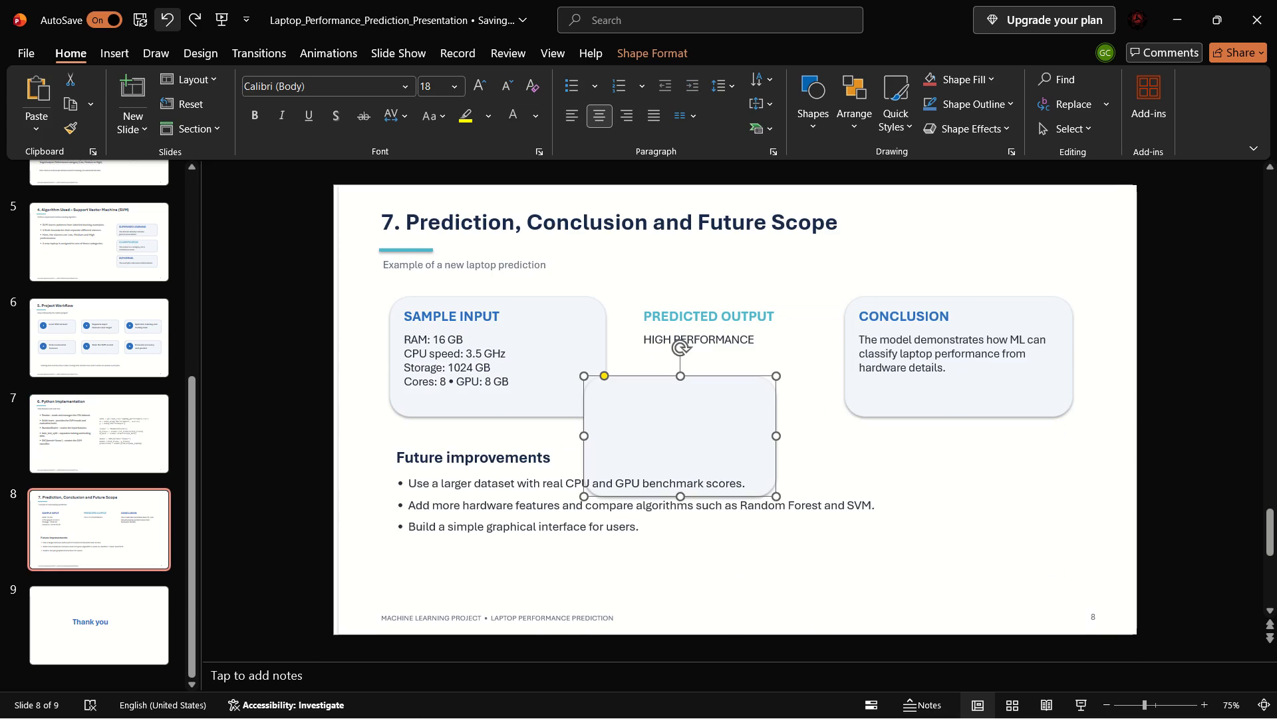
triple_click(174, 12)
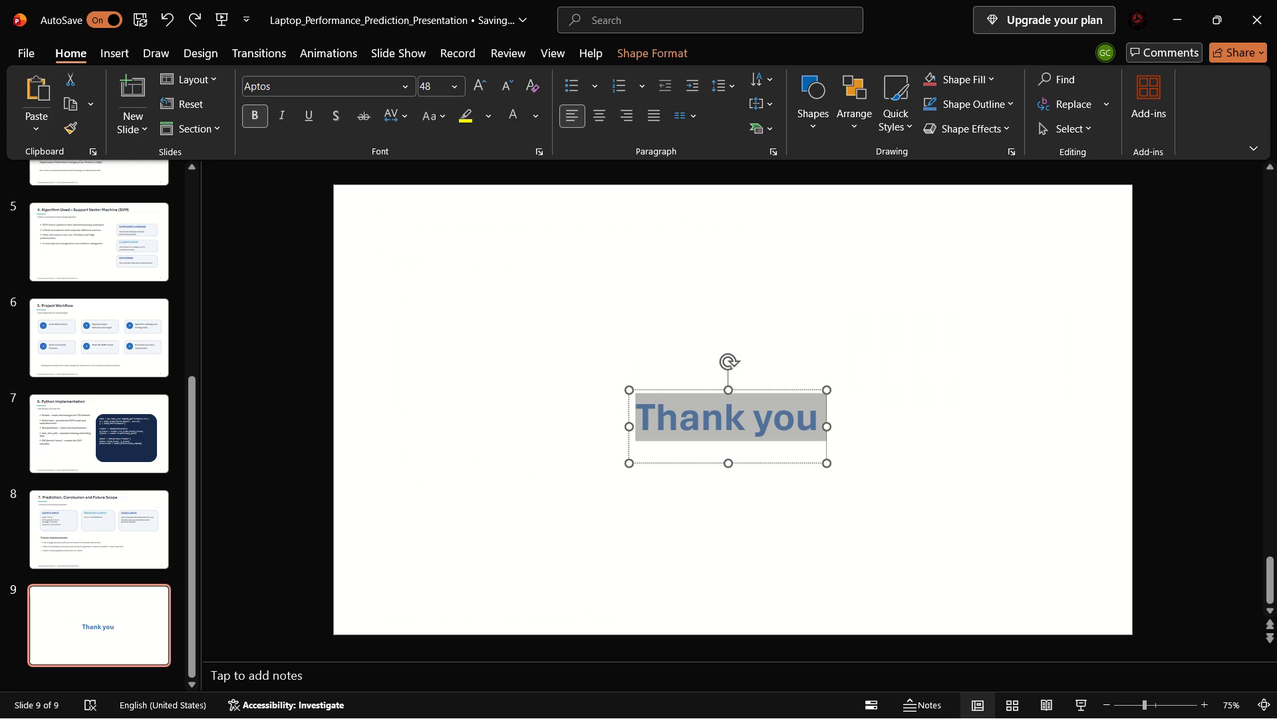
left_click(560, 397)
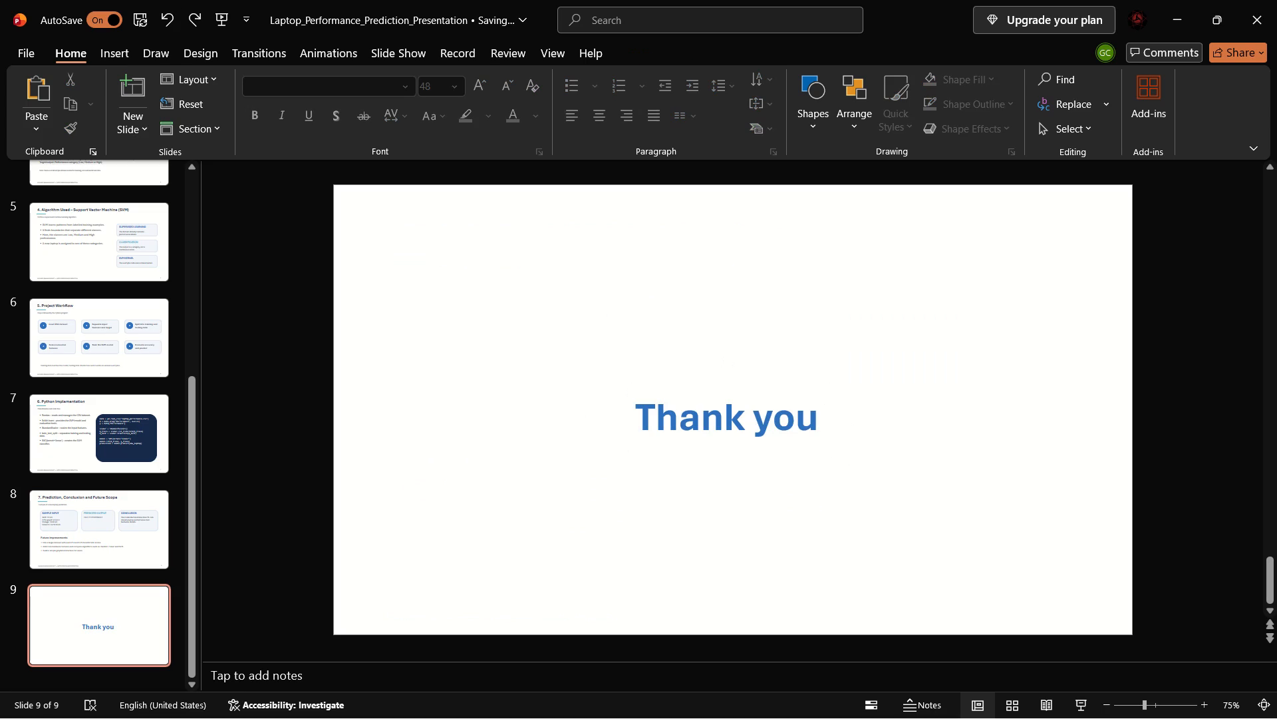
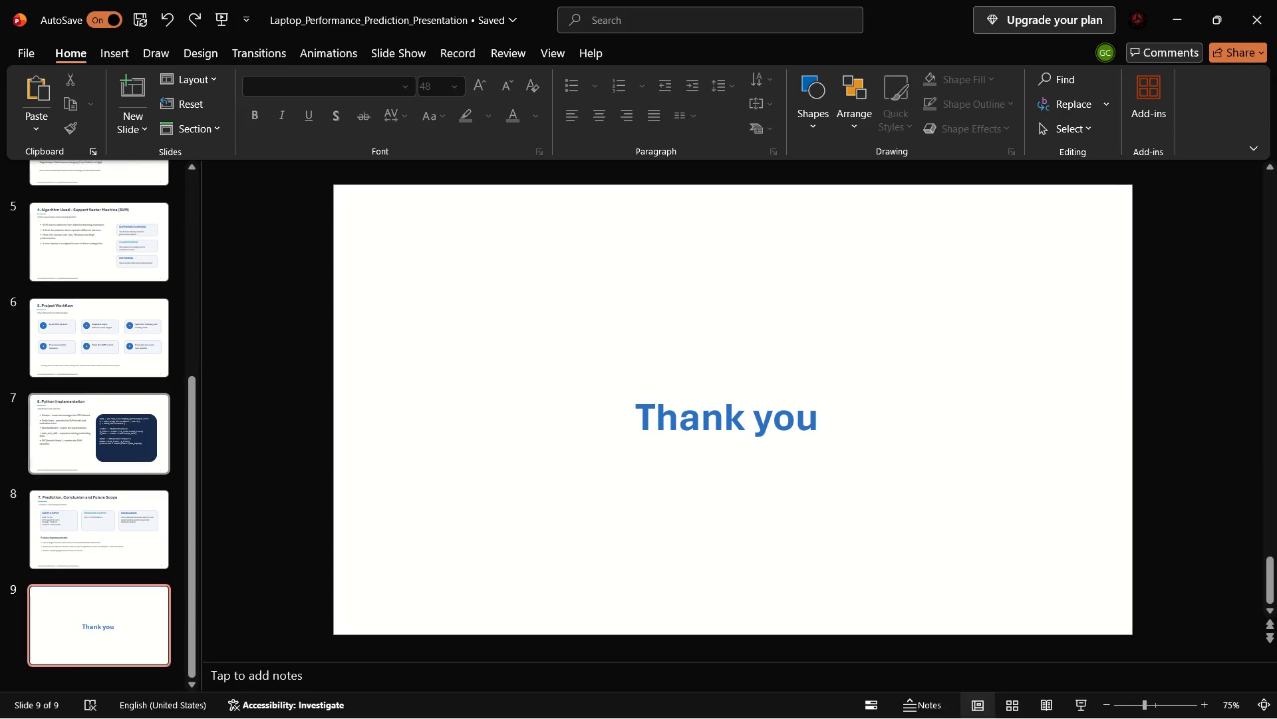
Go to slide 8, "Prediction, Conclusion and Future Scope", to review its content and styling.
left_click(136, 493)
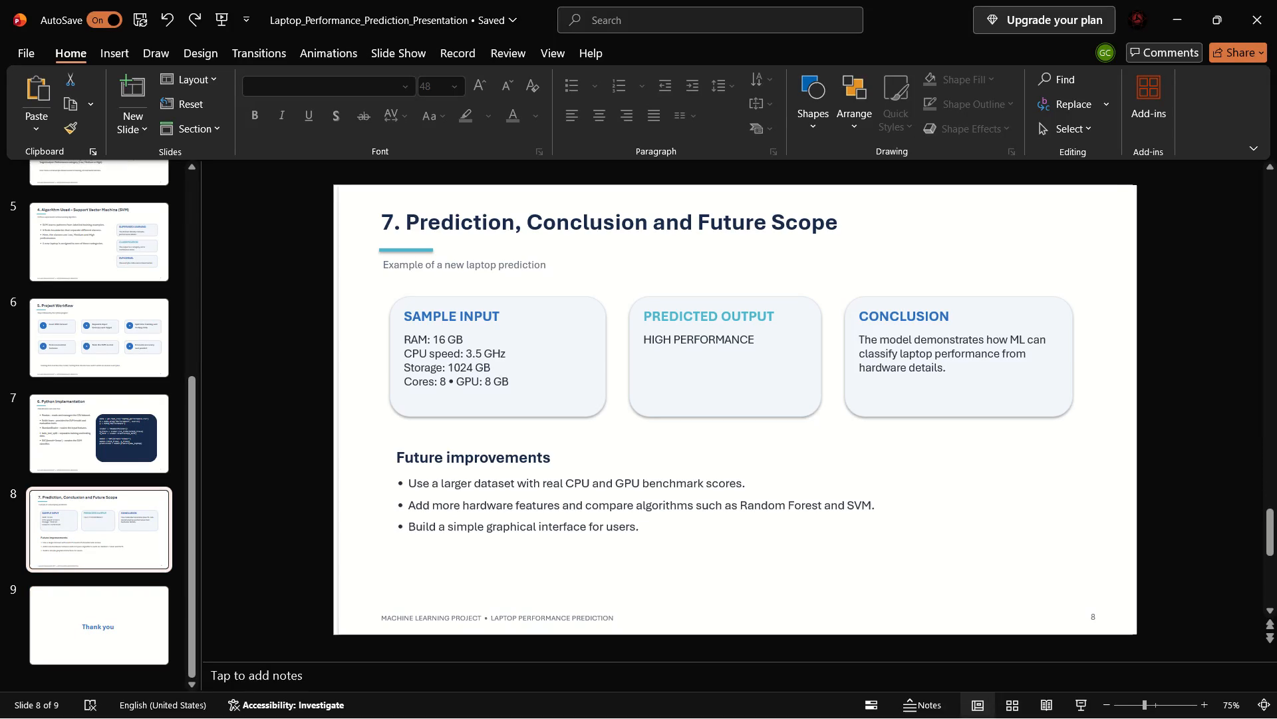
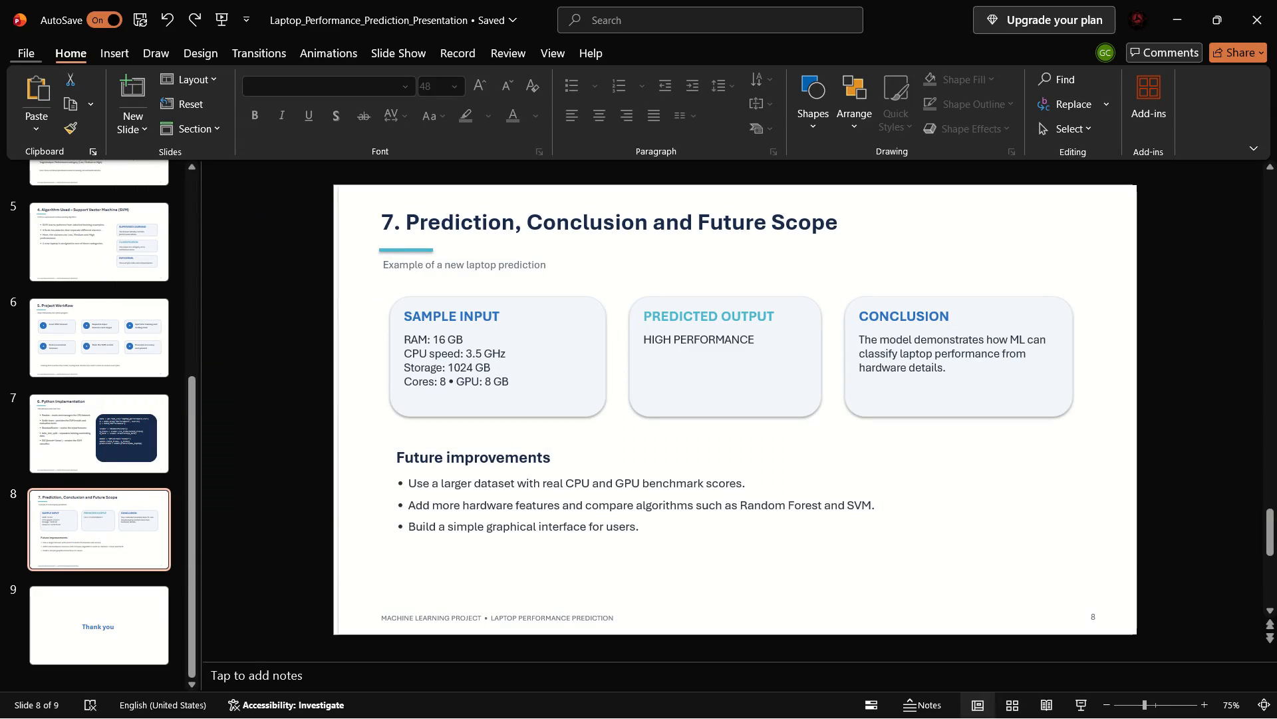
Open the Computer Organization presentation from the recent files, dismissing the embedded fonts notice.
left_click(27, 49)
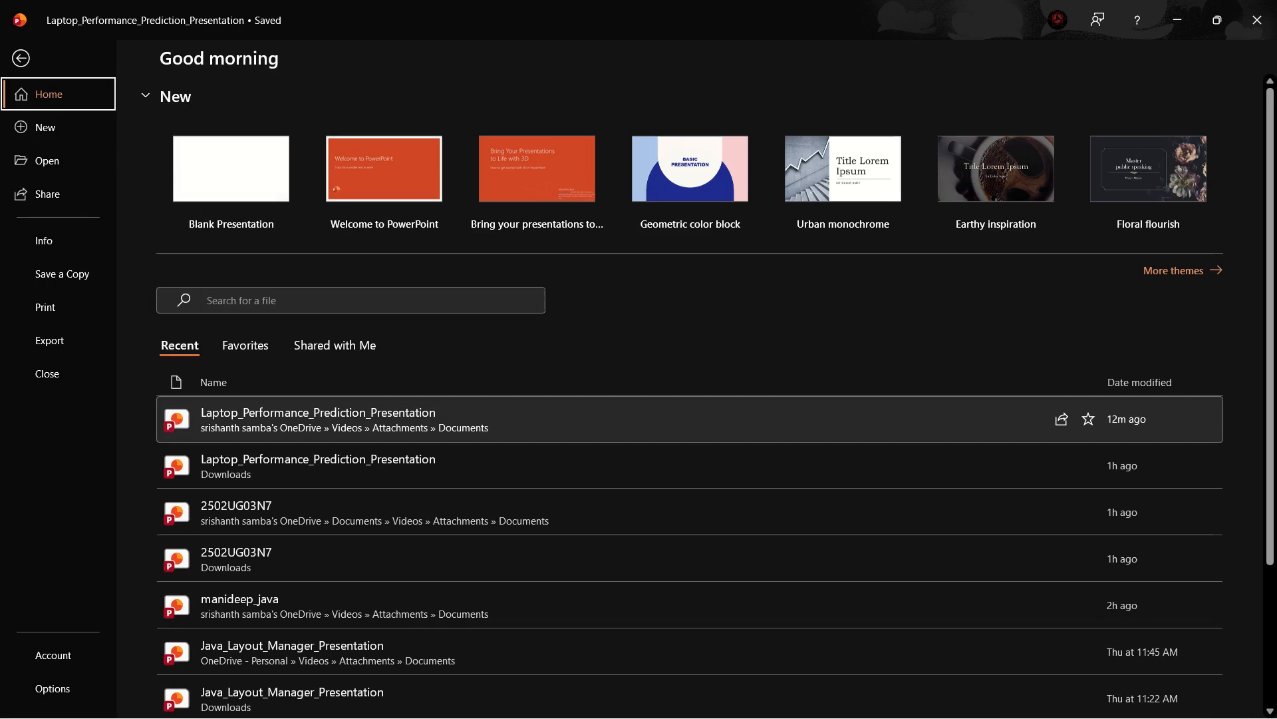
double_click(279, 595)
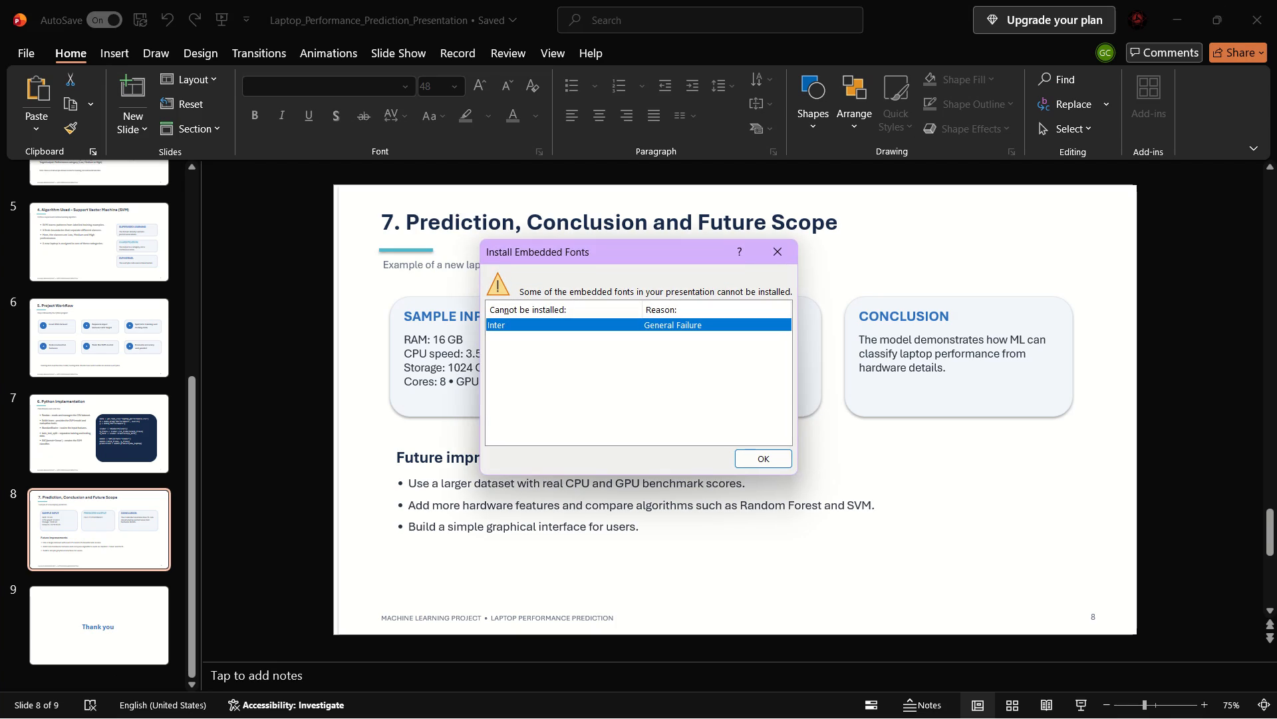
left_click(772, 256)
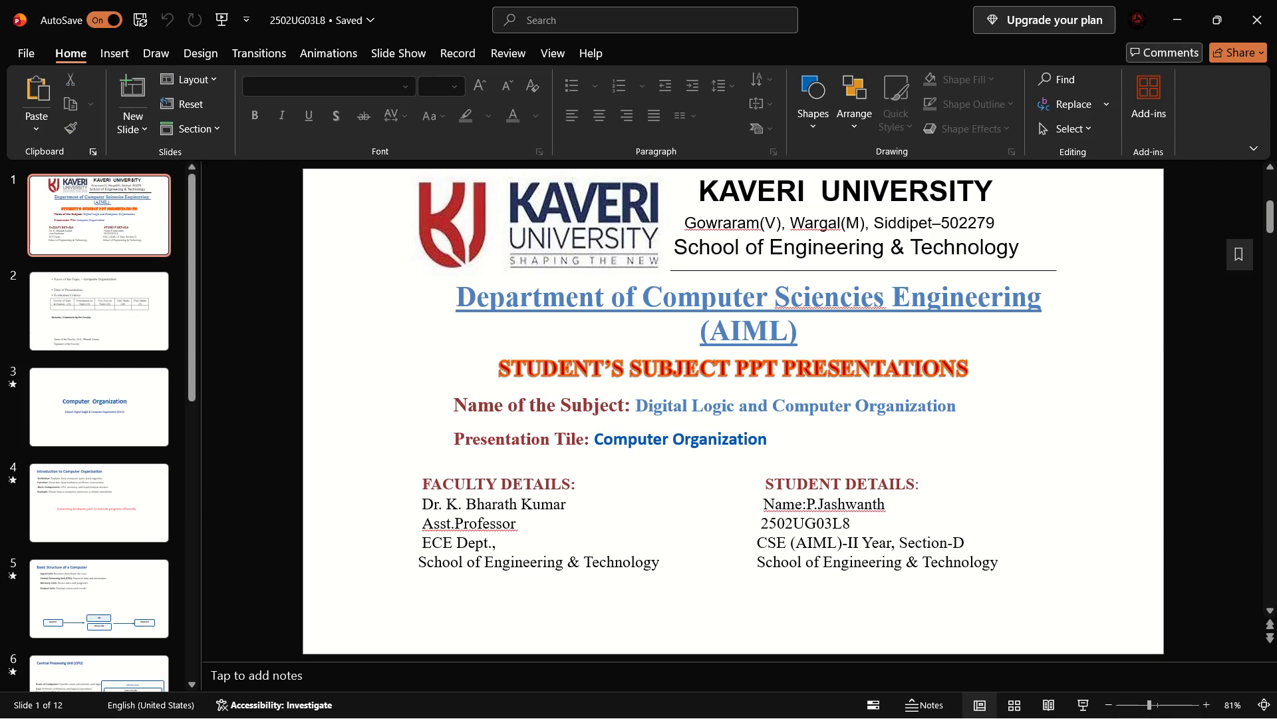
Bring up the list of recent presentations from the Computer Organization file.
left_click(27, 51)
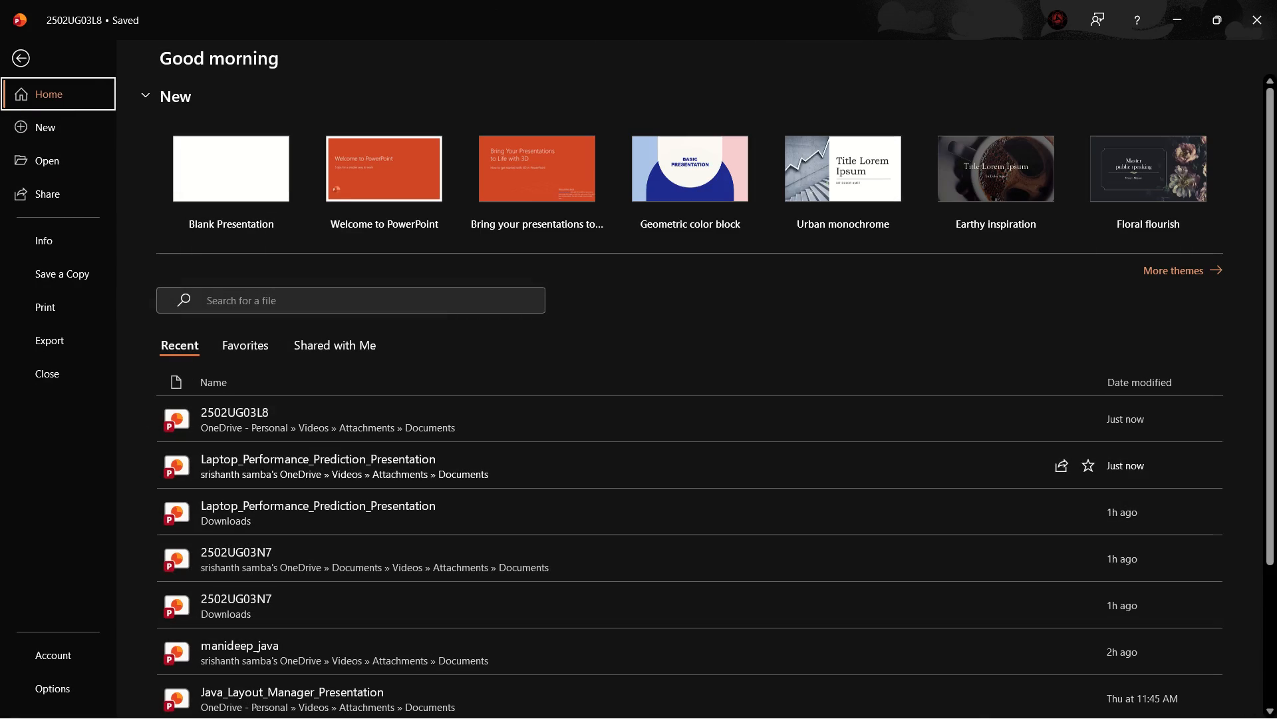
Open the Collection Interface in Java presentation from the recent files to view its slides.
double_click(292, 646)
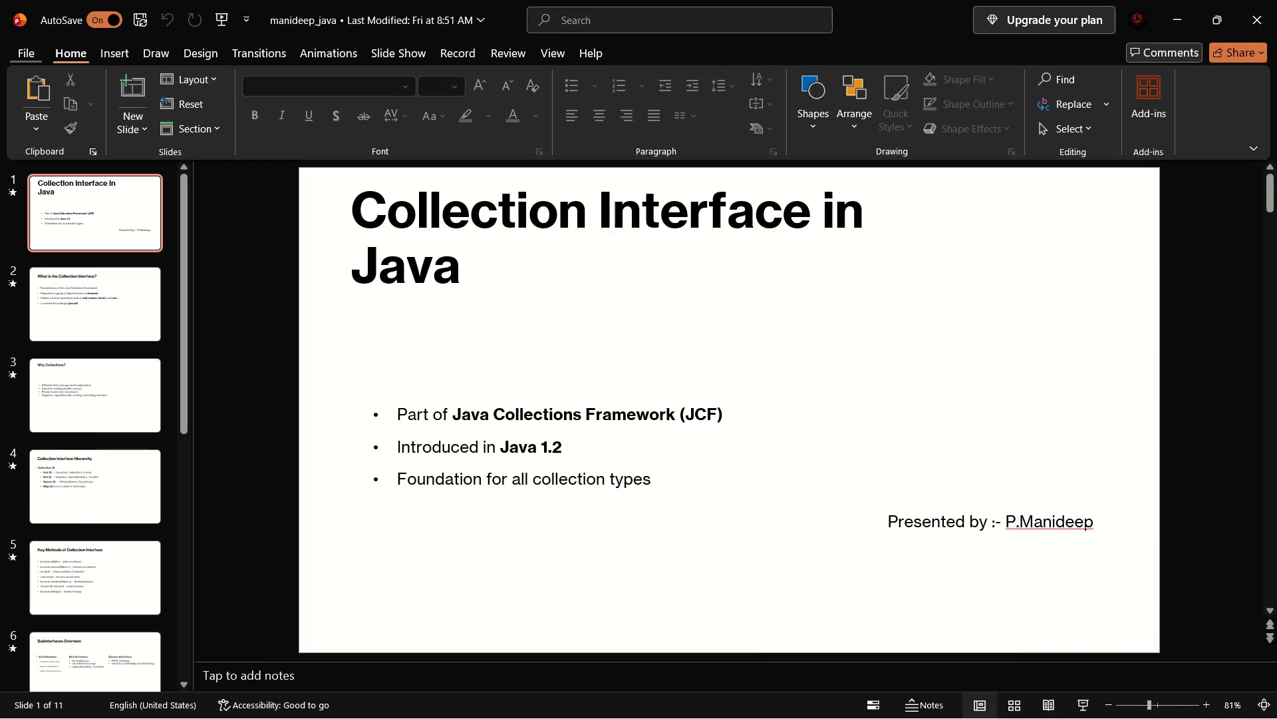
Close the Collection Interface in Java presentation and bring up the overview of open windows.
left_click(27, 43)
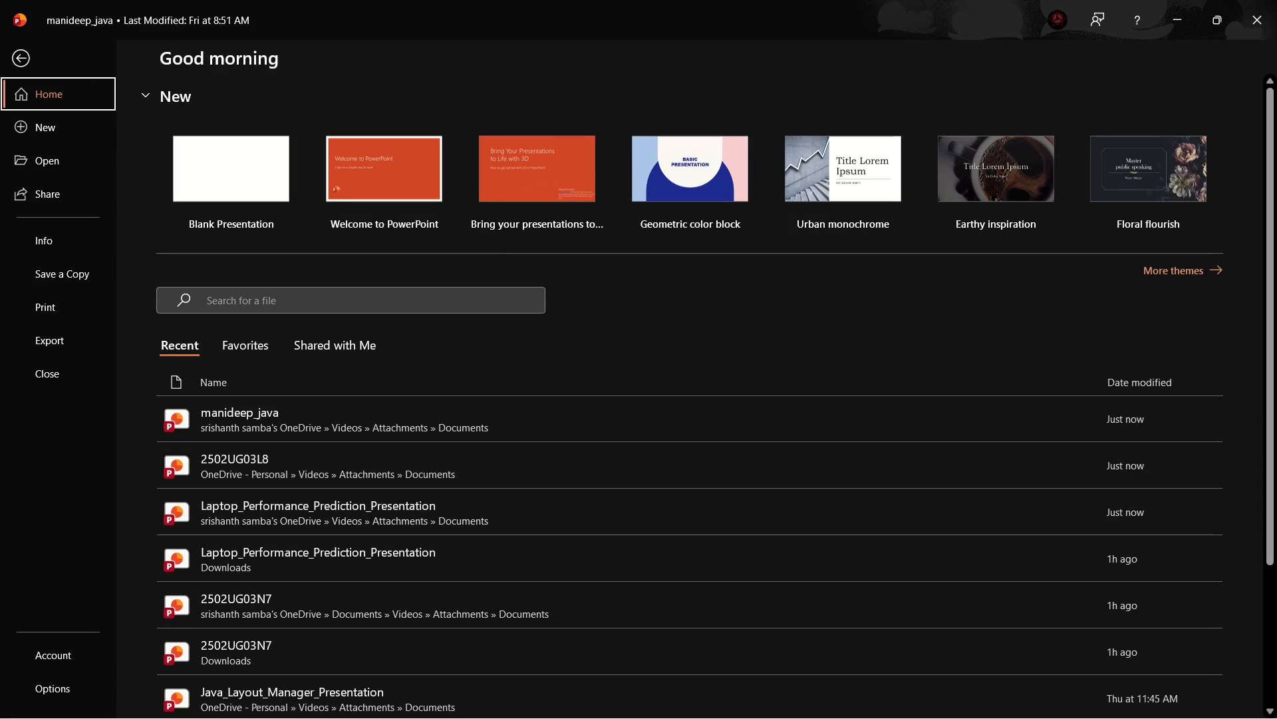
left_click(1276, 0)
key("ctrl+w")
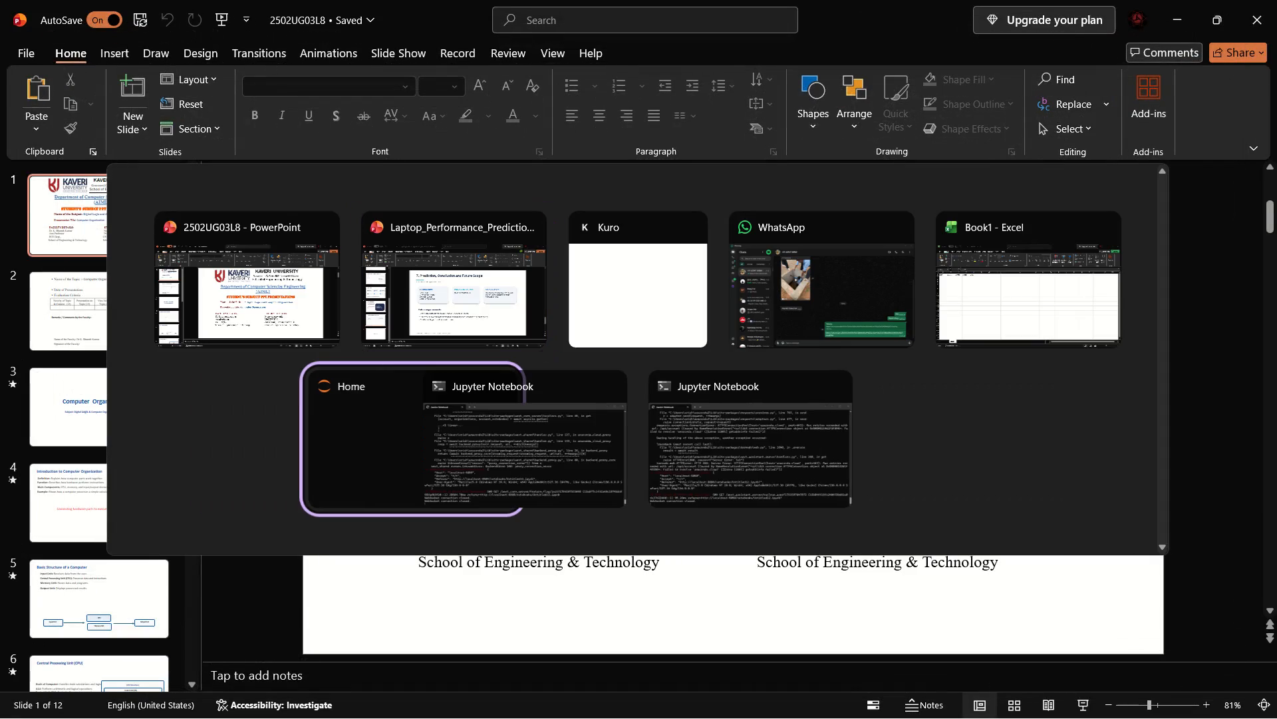
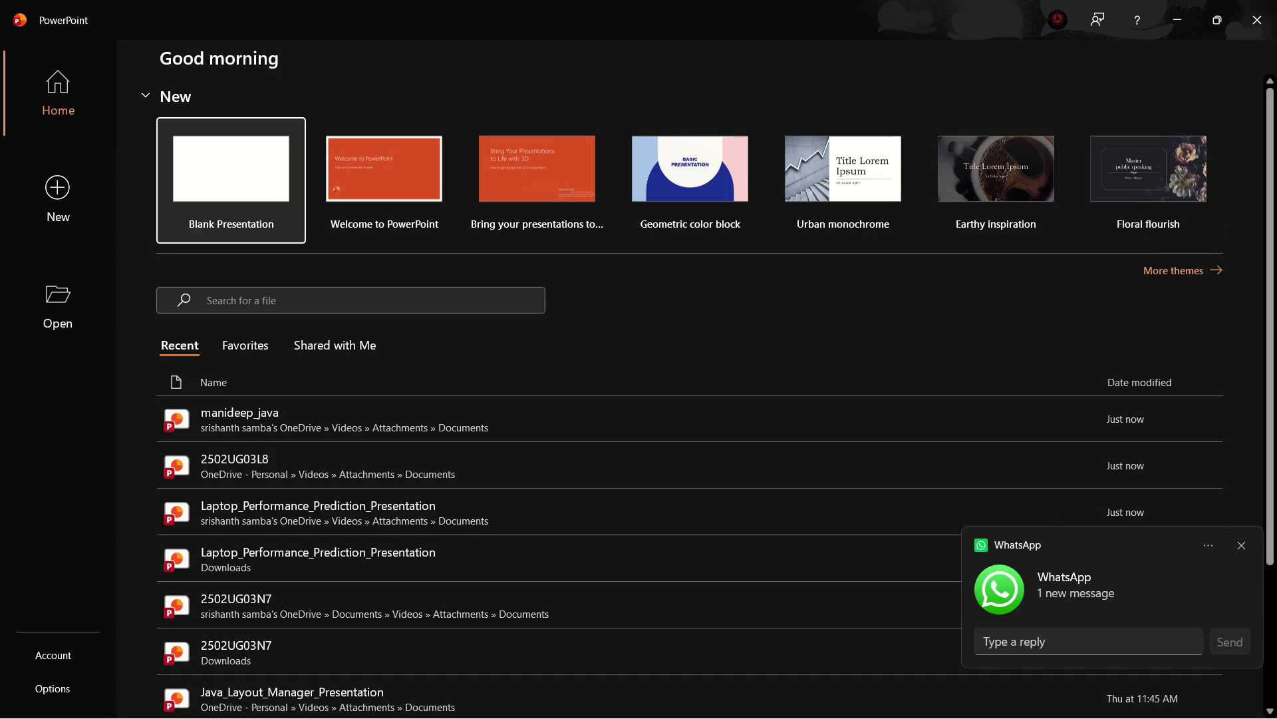
Open the manideep_java presentation from the recent files.
left_click(285, 418, "ctrl")
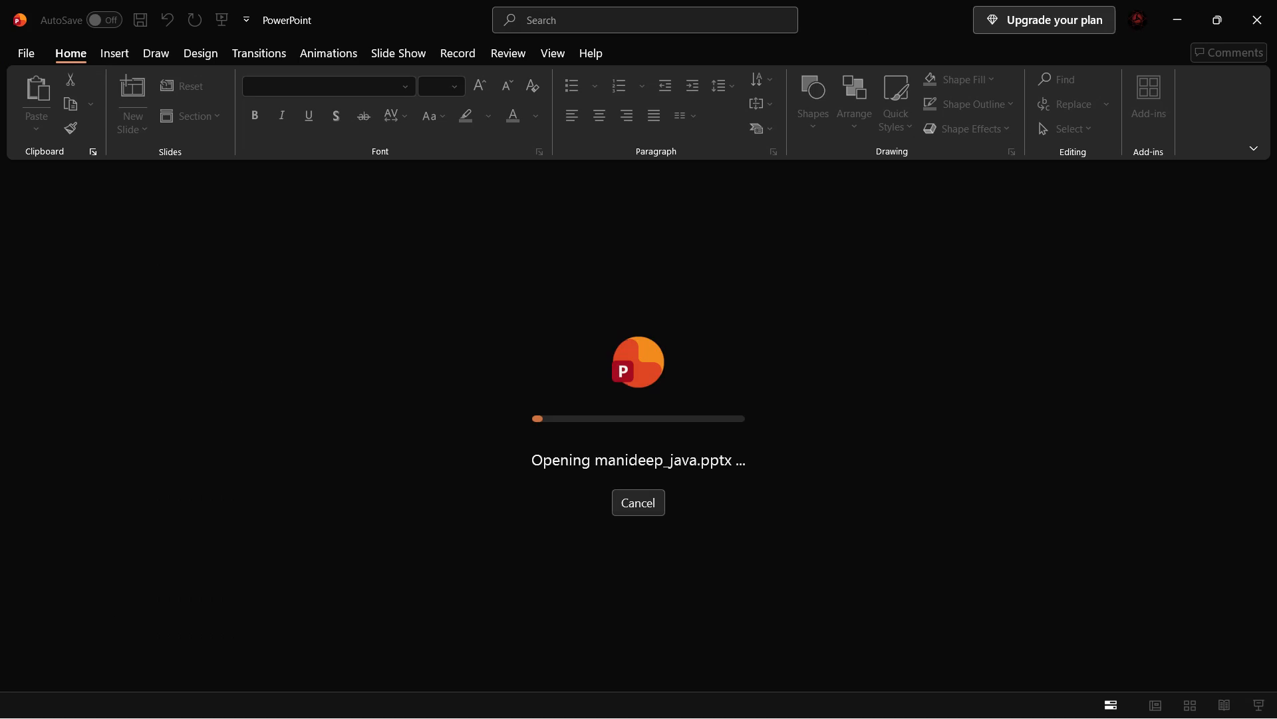
Save a copy of the presentation to the Downloads folder on this PC, keeping the file name manideep_java.
left_click(15, 45, "ctrl")
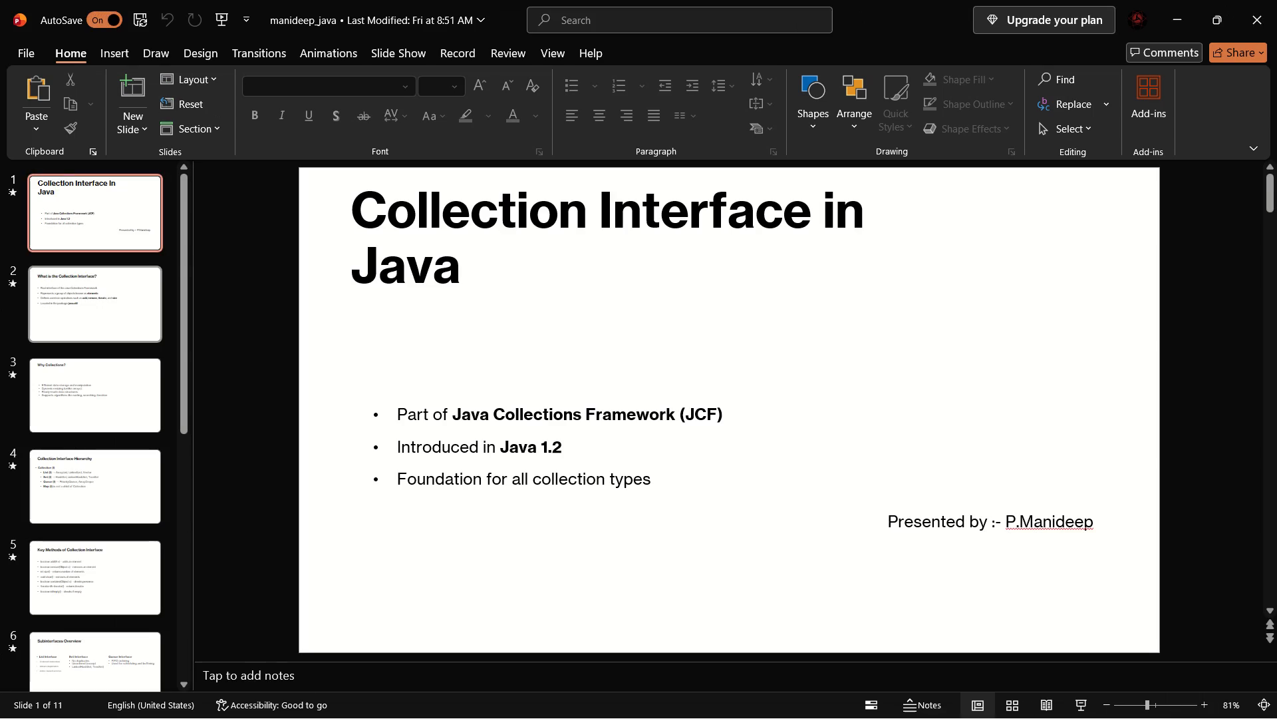
left_click(21, 51, "ctrl")
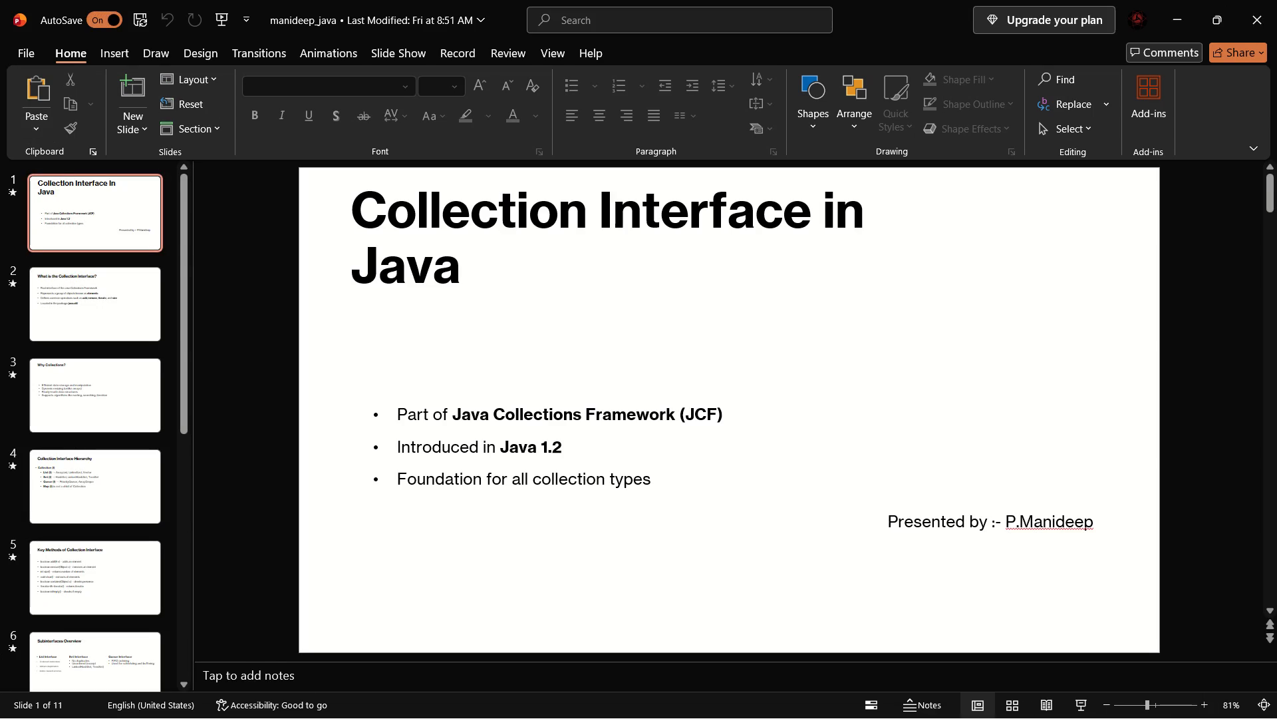
left_click(63, 277, "ctrl")
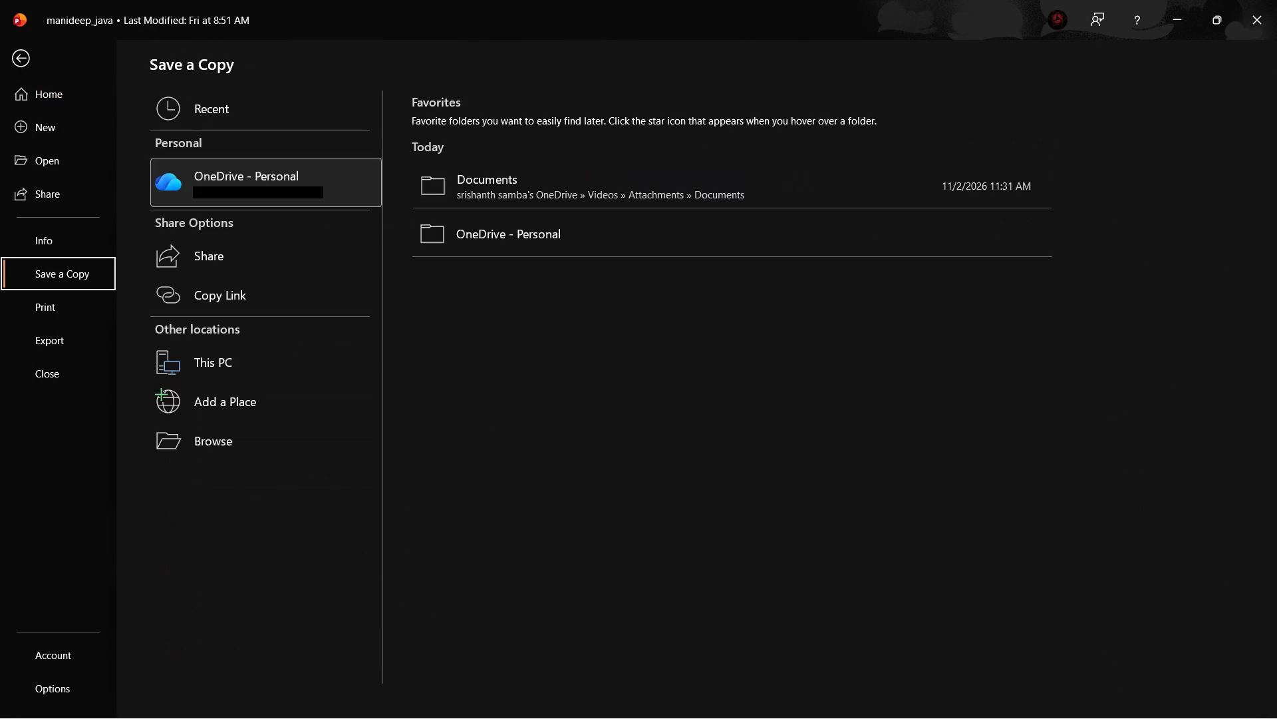
left_click(211, 369, "ctrl")
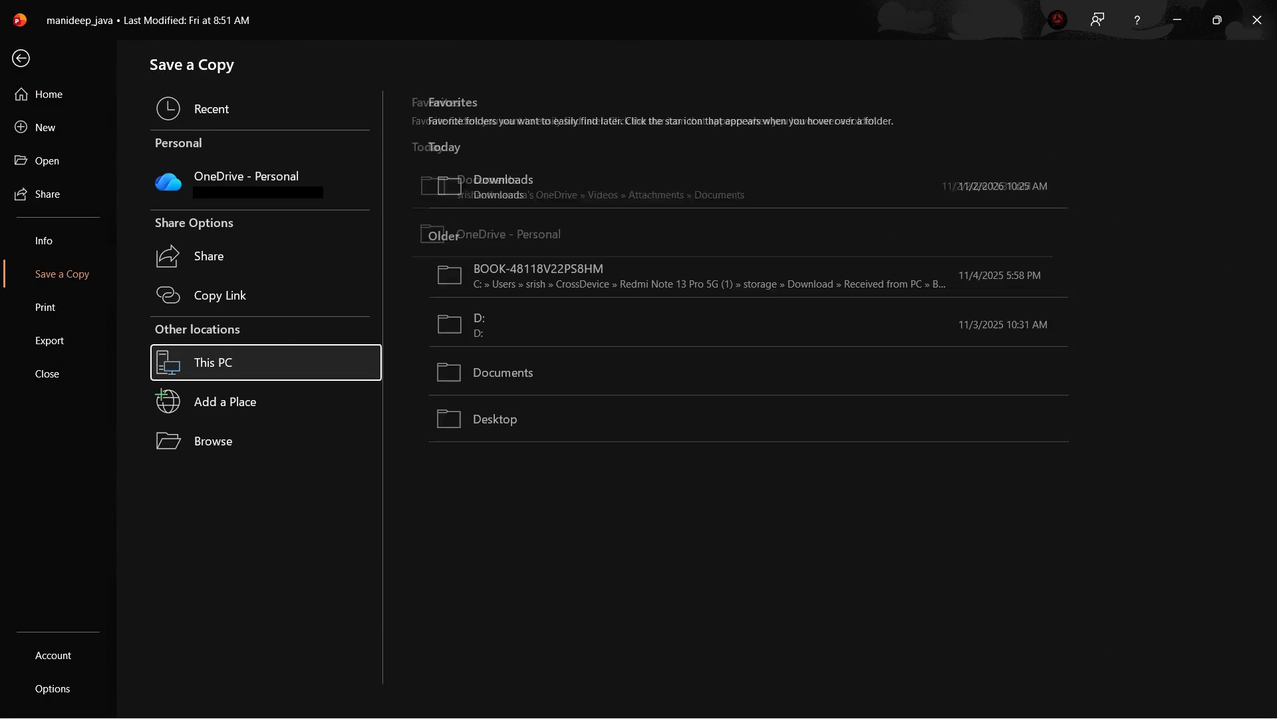
left_click(501, 165, "ctrl")
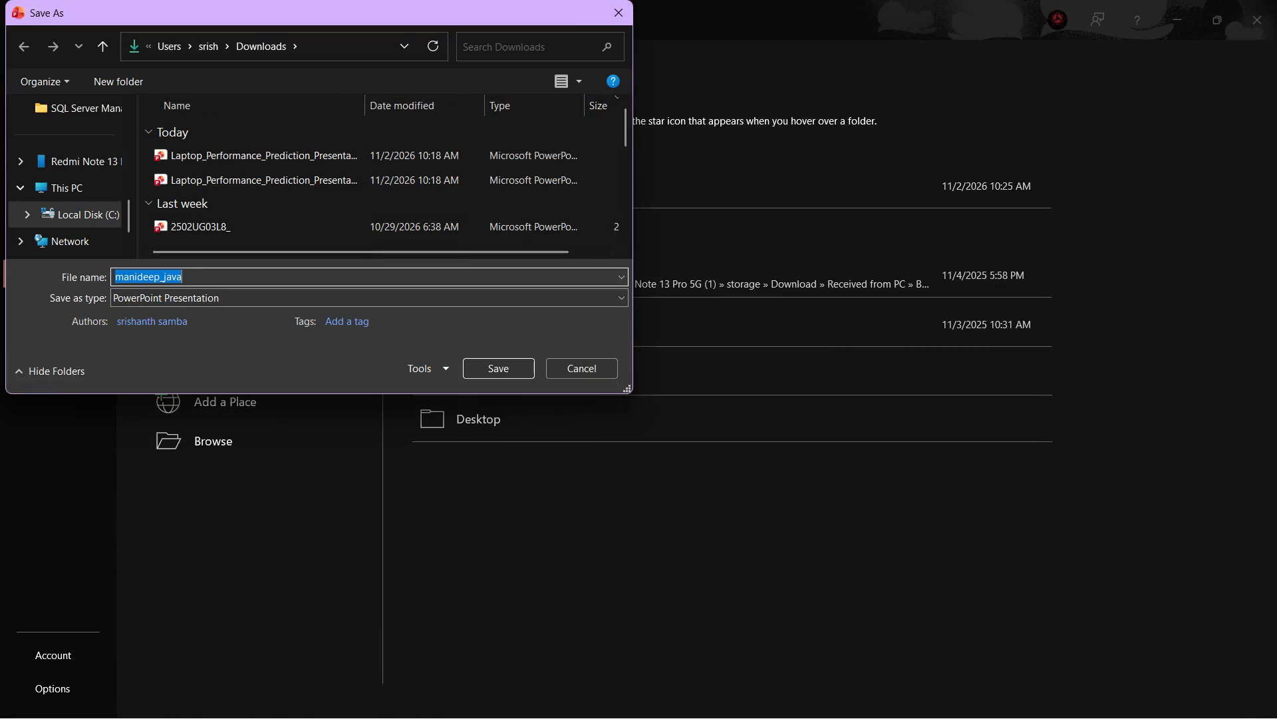
key("Return")
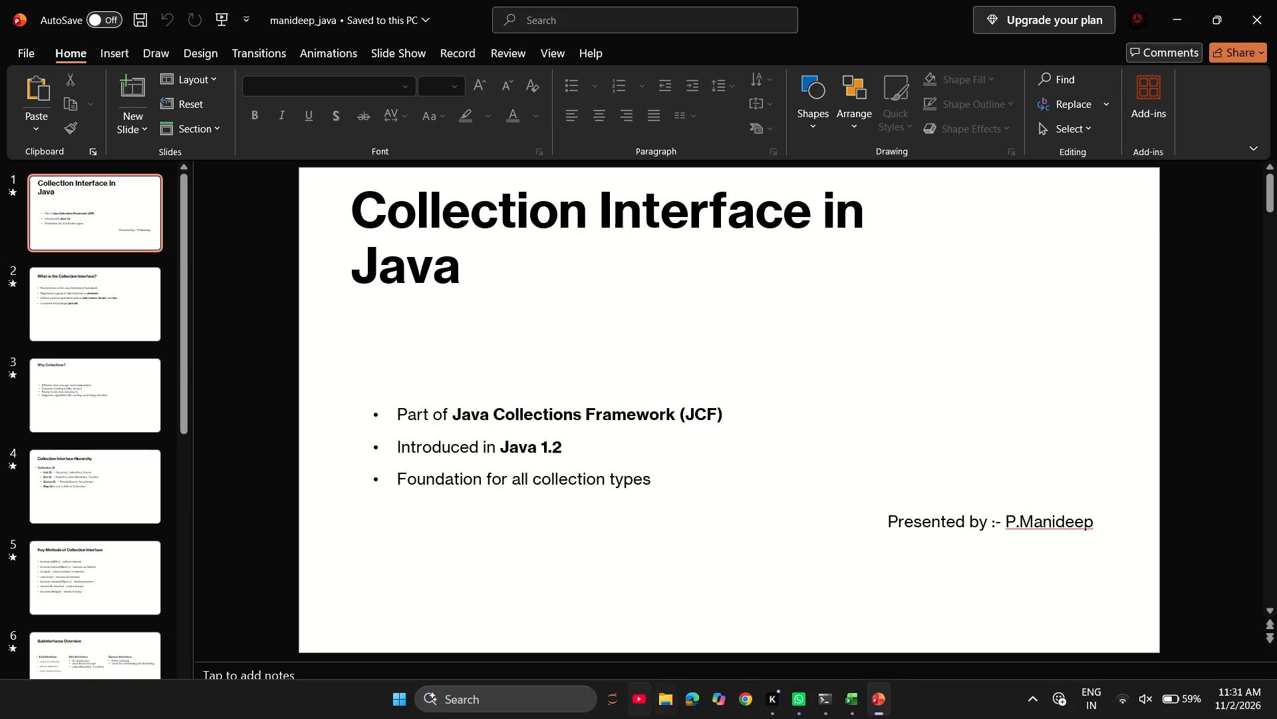
Switch to File Explorer and copy the manideep_java file in Downloads from the recent files.
left_click(656, 700, "ctrl")
right_click(447, 439, "ctrl")
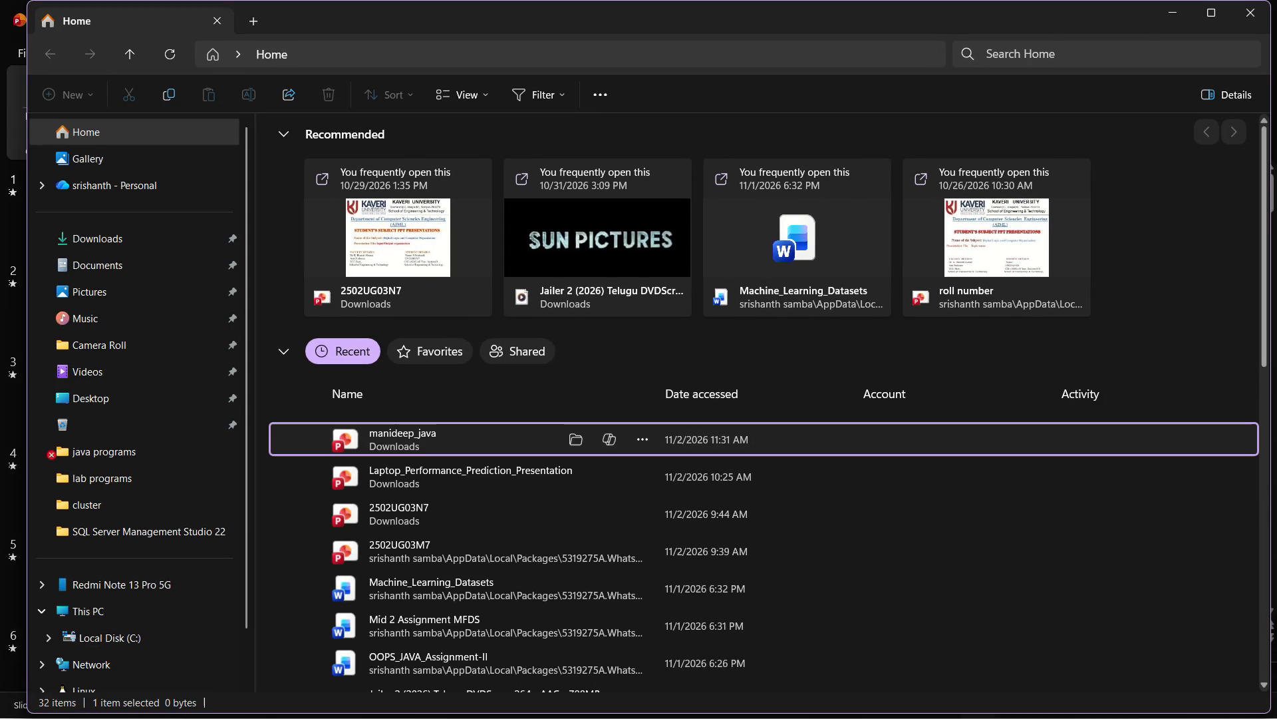
left_click(470, 124, "ctrl")
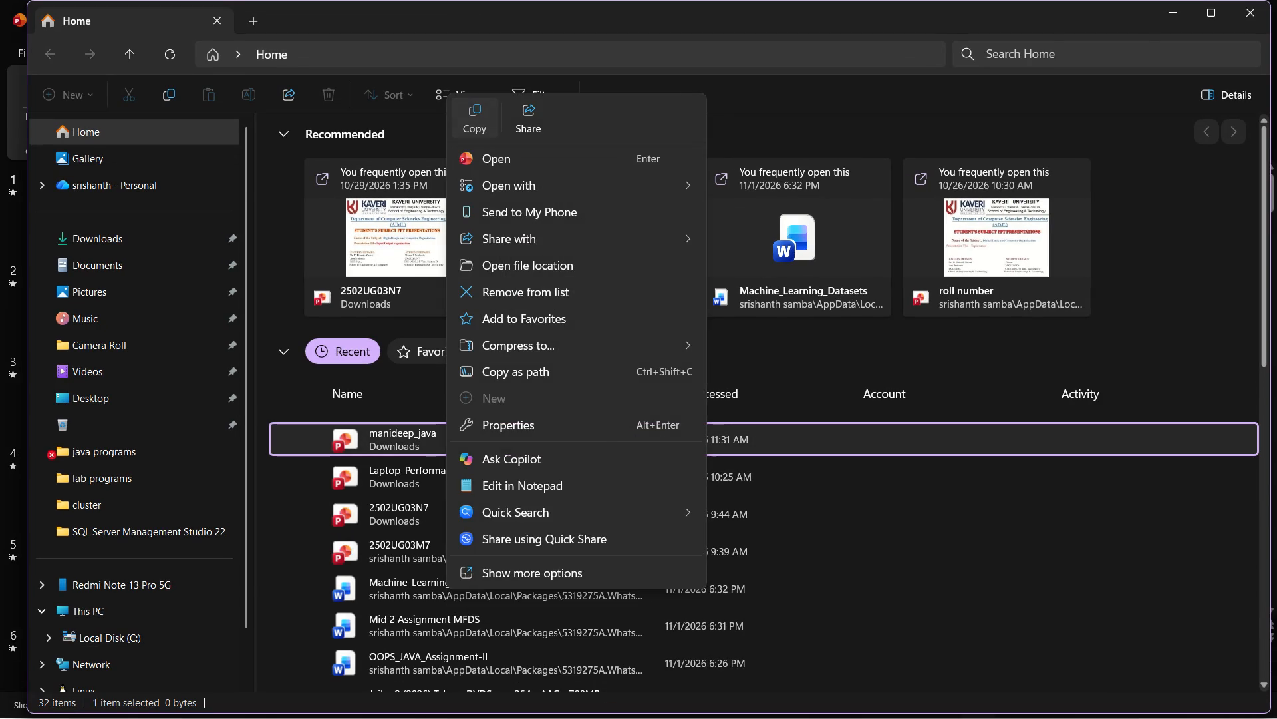
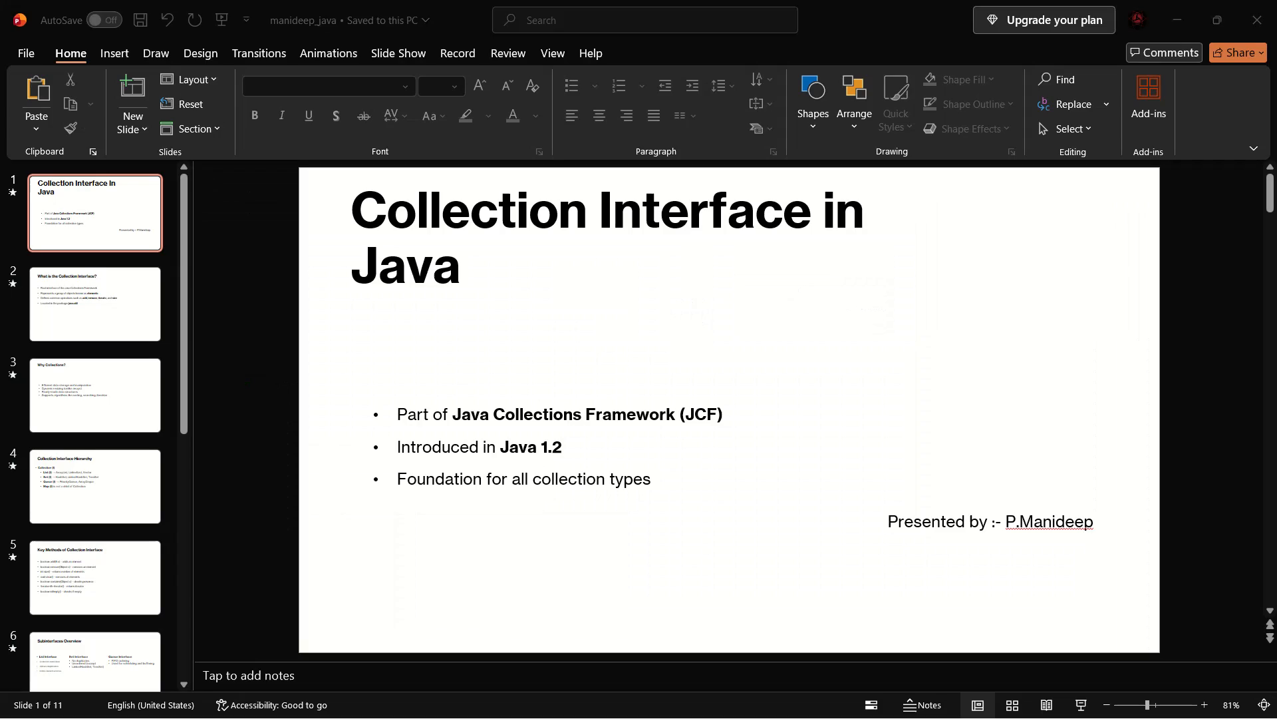
Open the OneDrive copy of Laptop_Performance_Prediction_Presentation from the recent files.
scroll(45, 54, "down", 1, "ctrl")
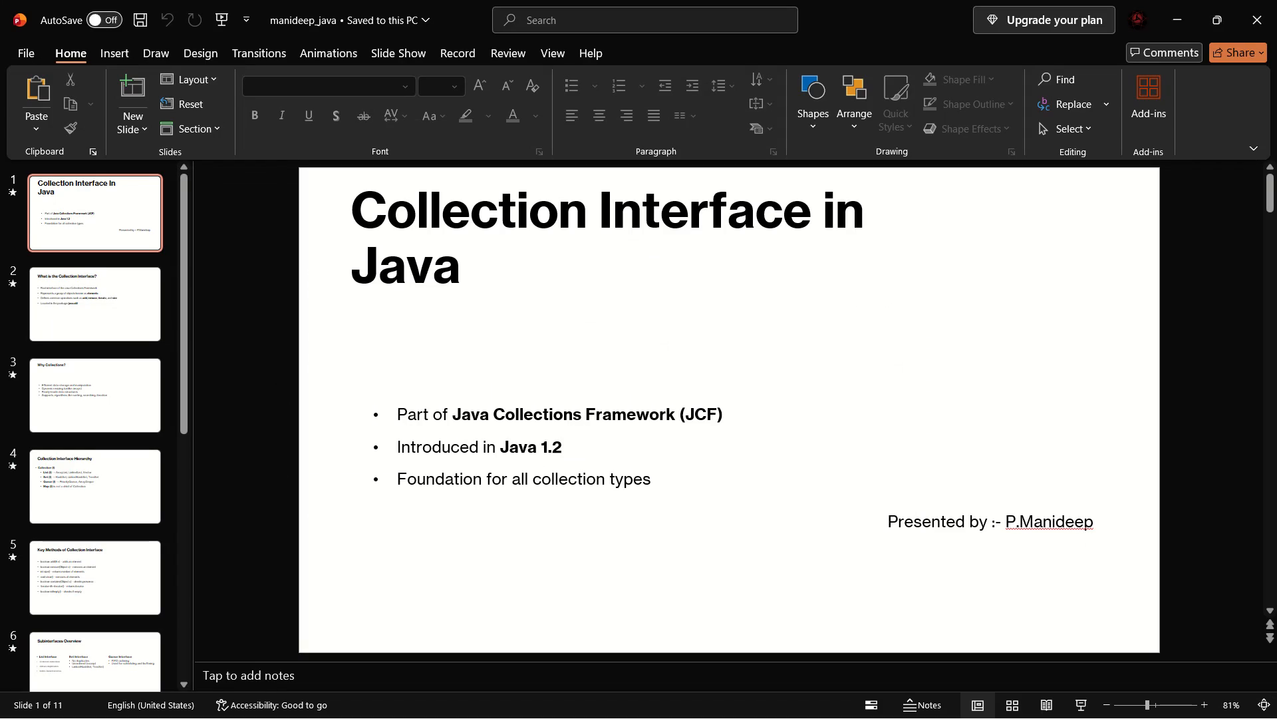
scroll(11, 73, "down", 1, "ctrl")
left_click(21, 43, "ctrl")
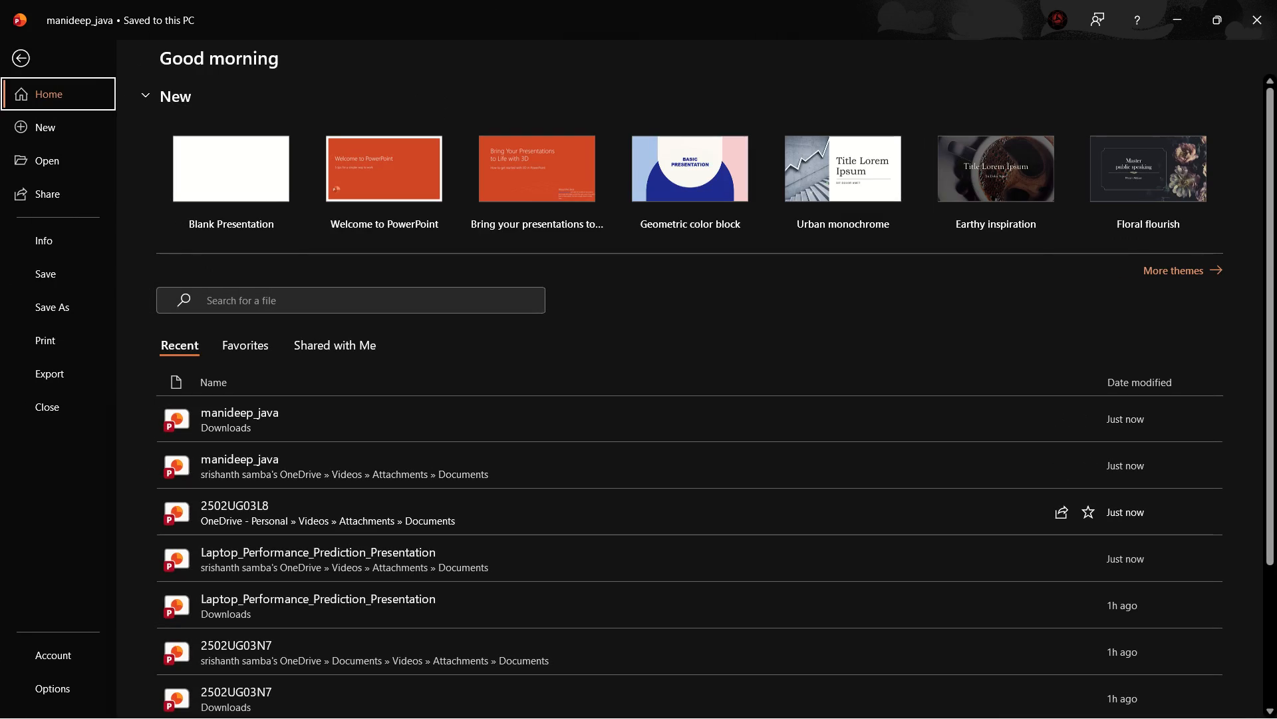
double_click(315, 553, "ctrl")
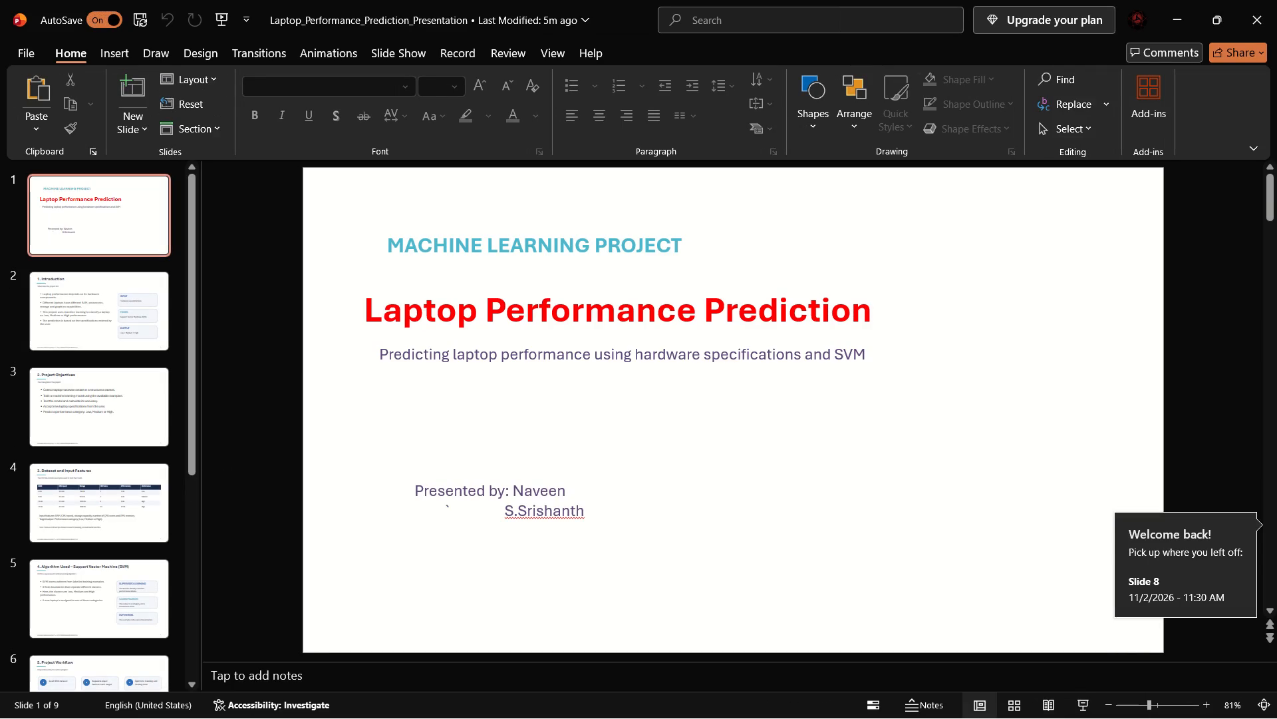
Play the Laptop Performance Prediction slide show from the title slide through to the end of the show.
left_click(215, 15, "ctrl")
key("Right")
key("Right")
key("Right")
key("Right")
key("Right")
key("Right")
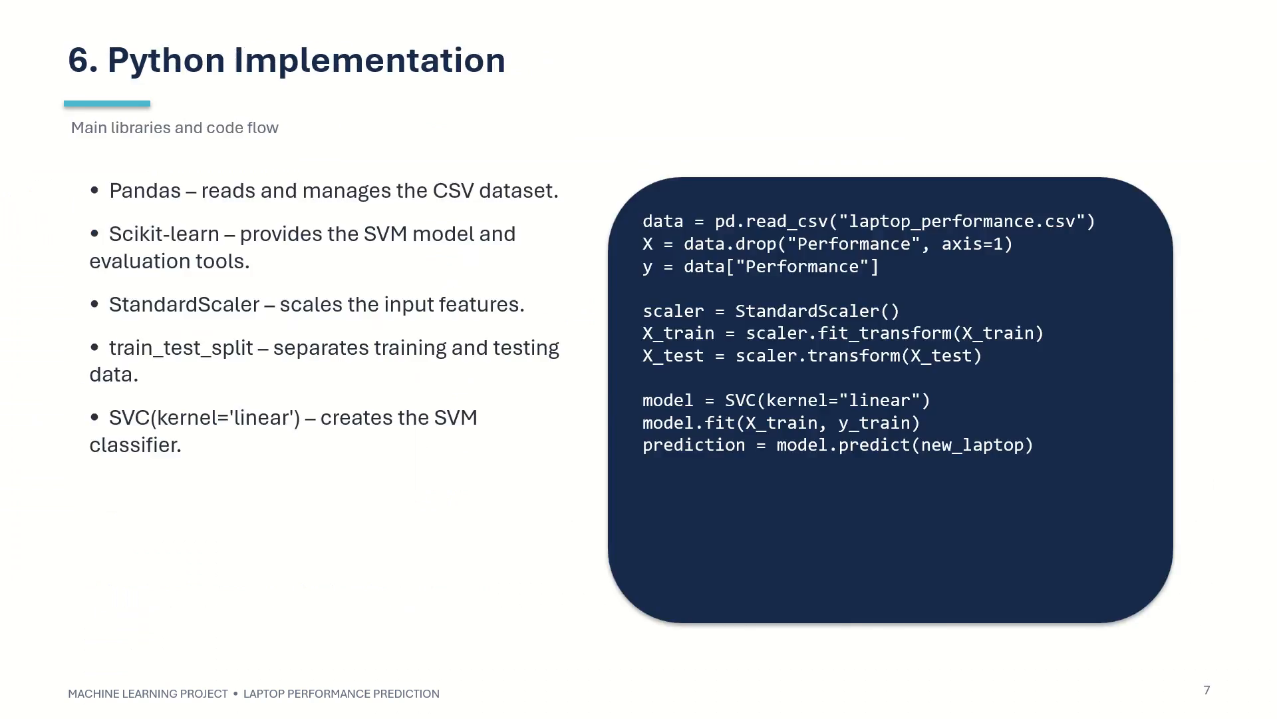
key("Right")
key("Right")
key("Right")
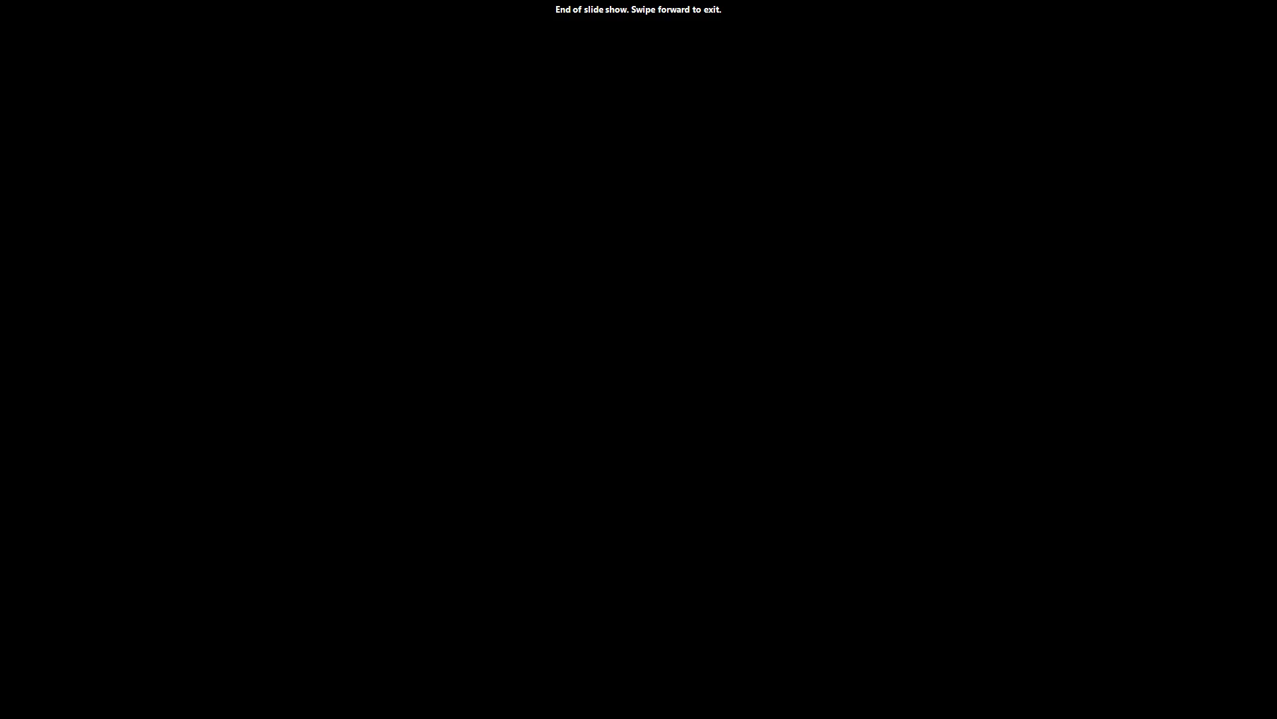
Go back through the running slide show from its end to the Laptop Performance Prediction title slide.
key("Left")
key("Left")
key("Left")
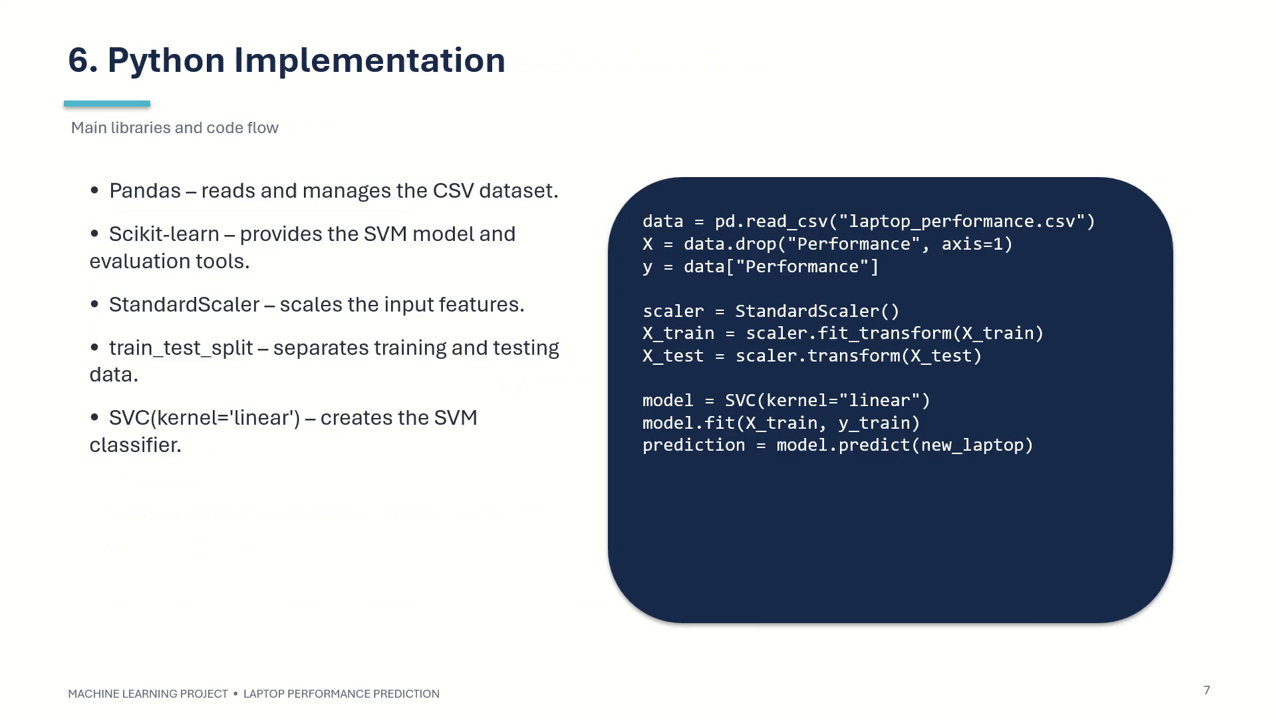
key("Left")
key("Left")
key("Left")
key("Left")
key("Left")
key("Left")
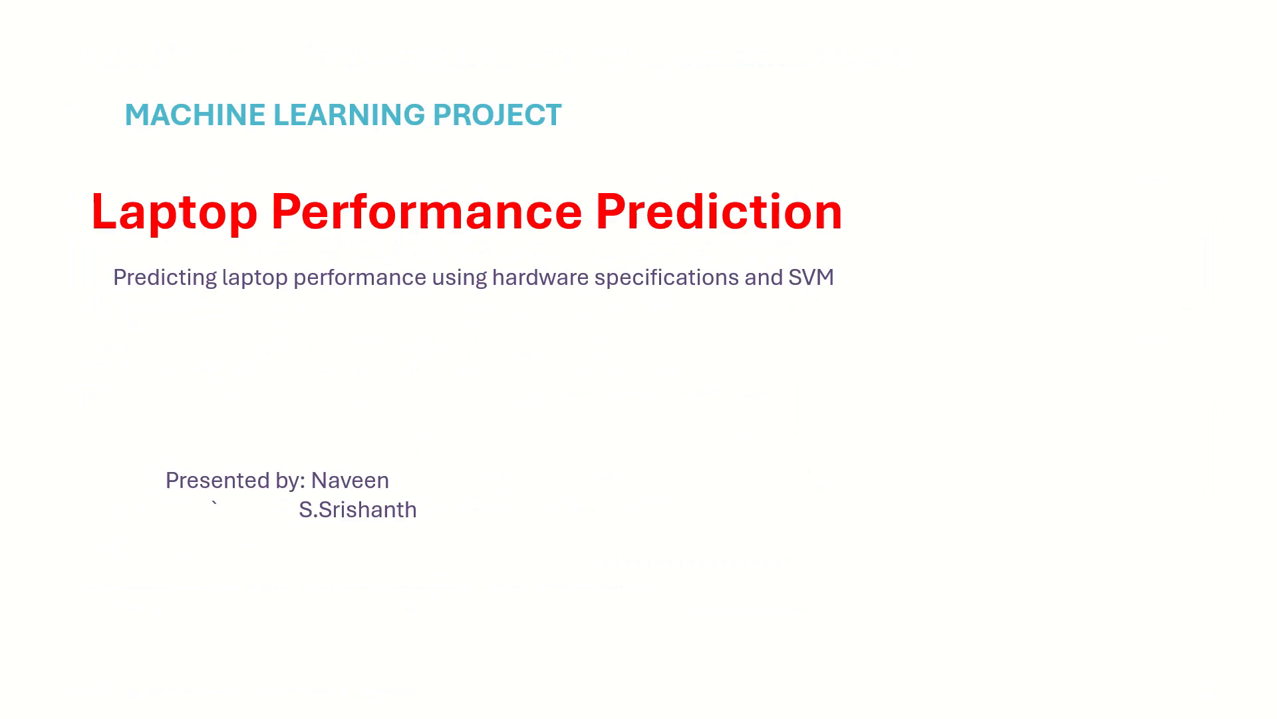
key("Left")
Advance through the slide show again from the title slide to the closing "Thank you" slide.
key("Right")
key("Right")
key("Right")
key("Right")
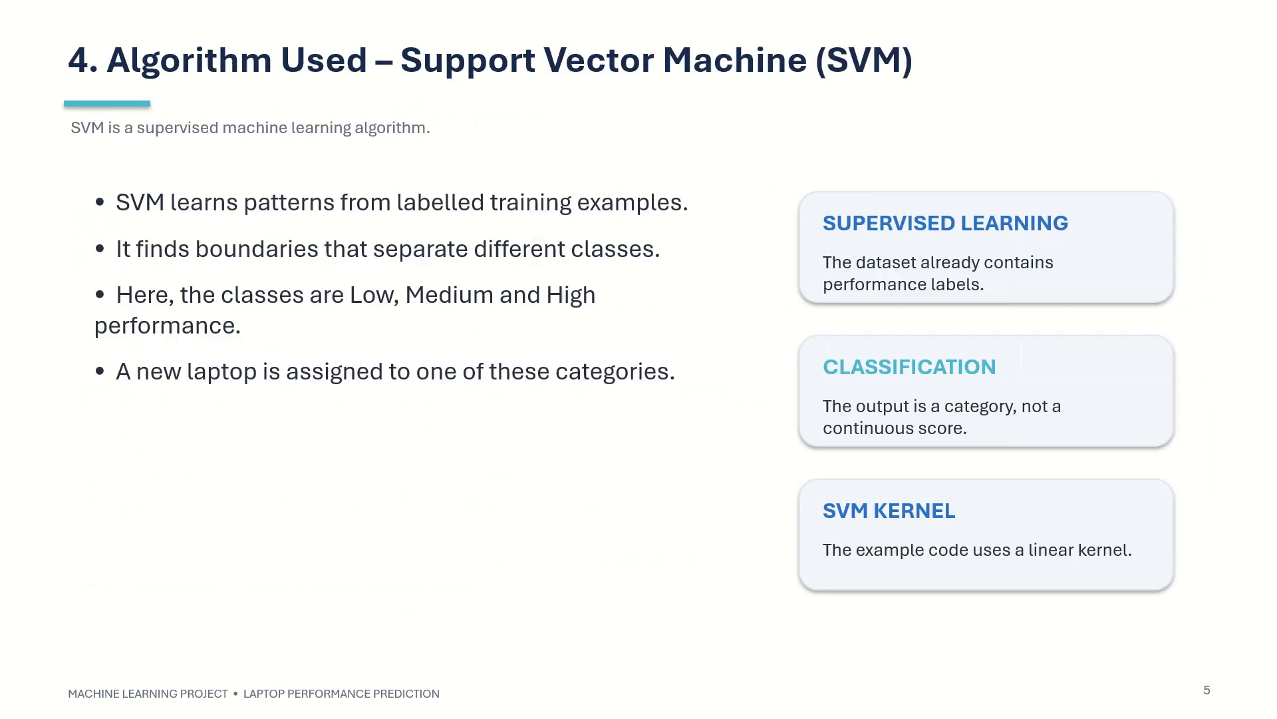
key("Right")
key("Right")
key("Right")
key("Right")
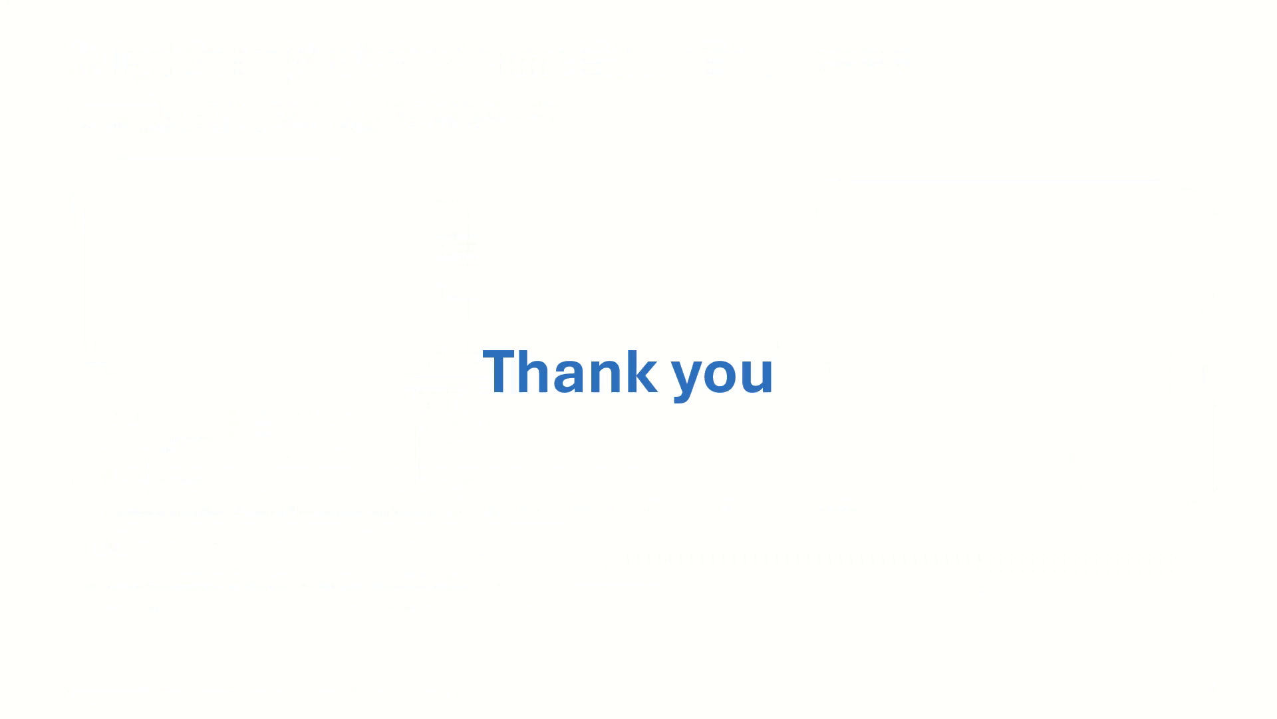
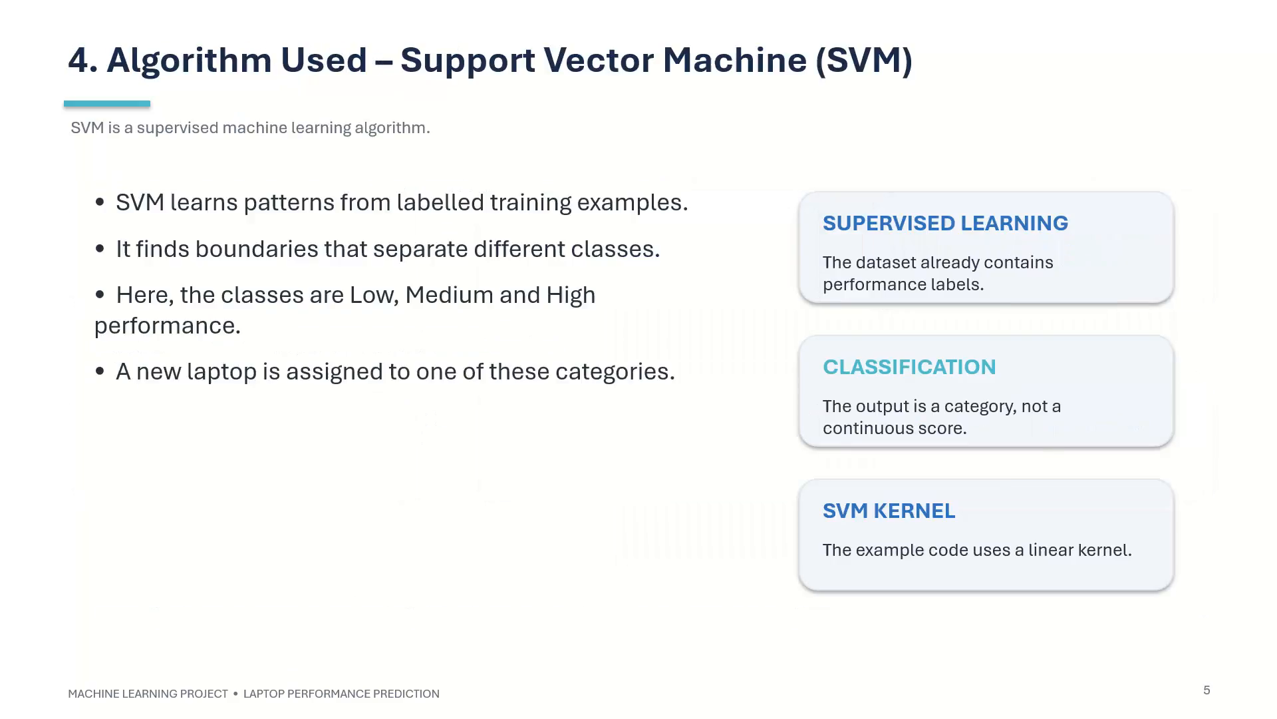
Return to the title slide in the running slide show and review the slides again up to "4. Algorithm Used – Support Vector Machine (SVM)".
key("Left")
key("Left")
key("Left")
key("Left")
key("Right")
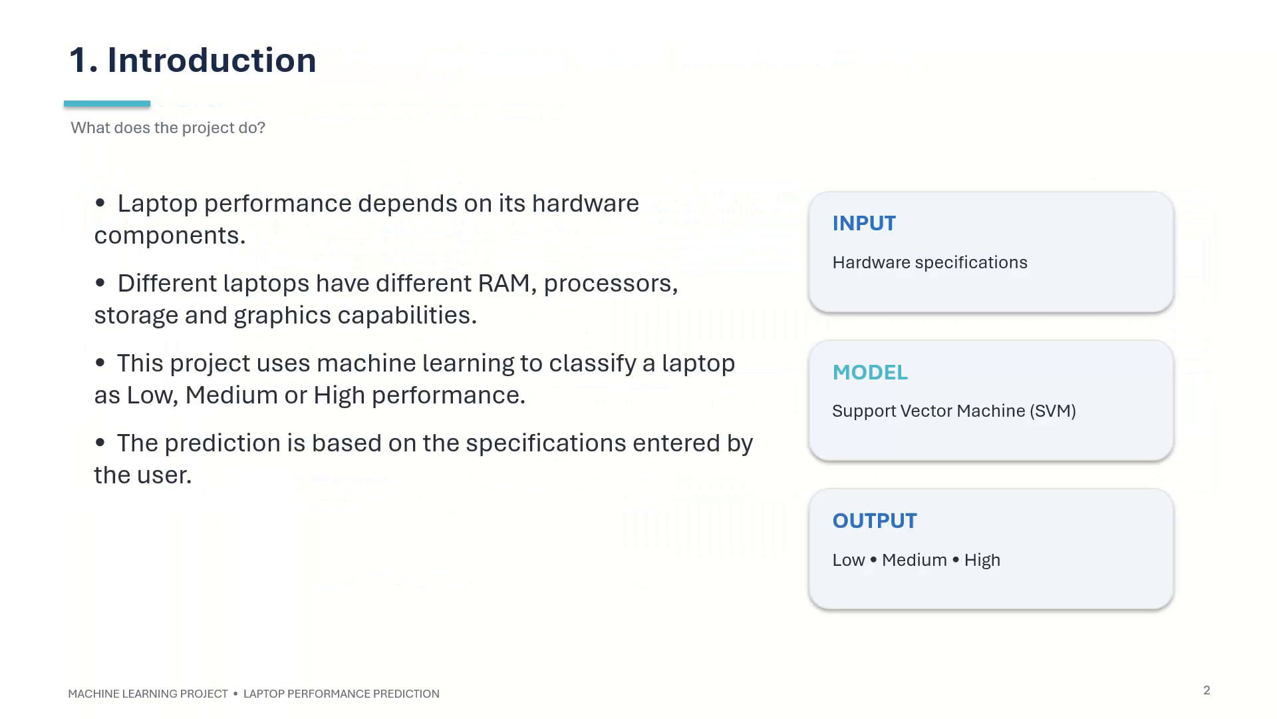
key("Right")
key("Right")
key("Right")
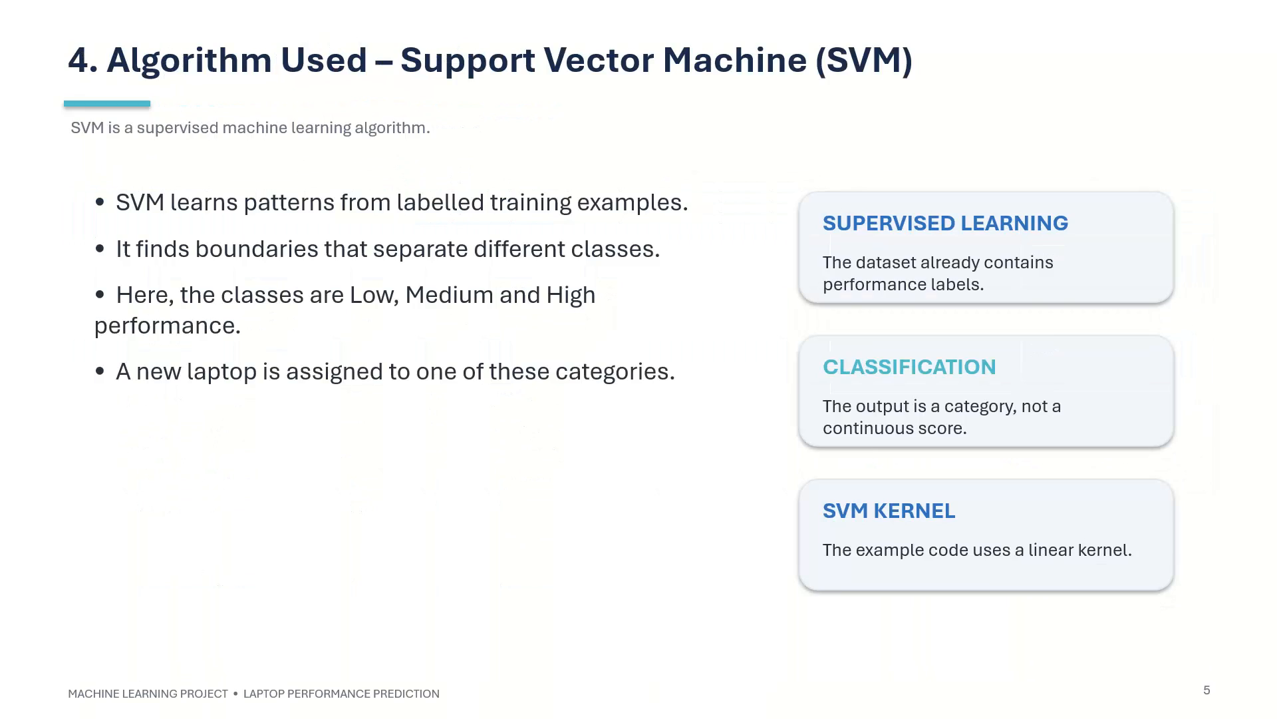
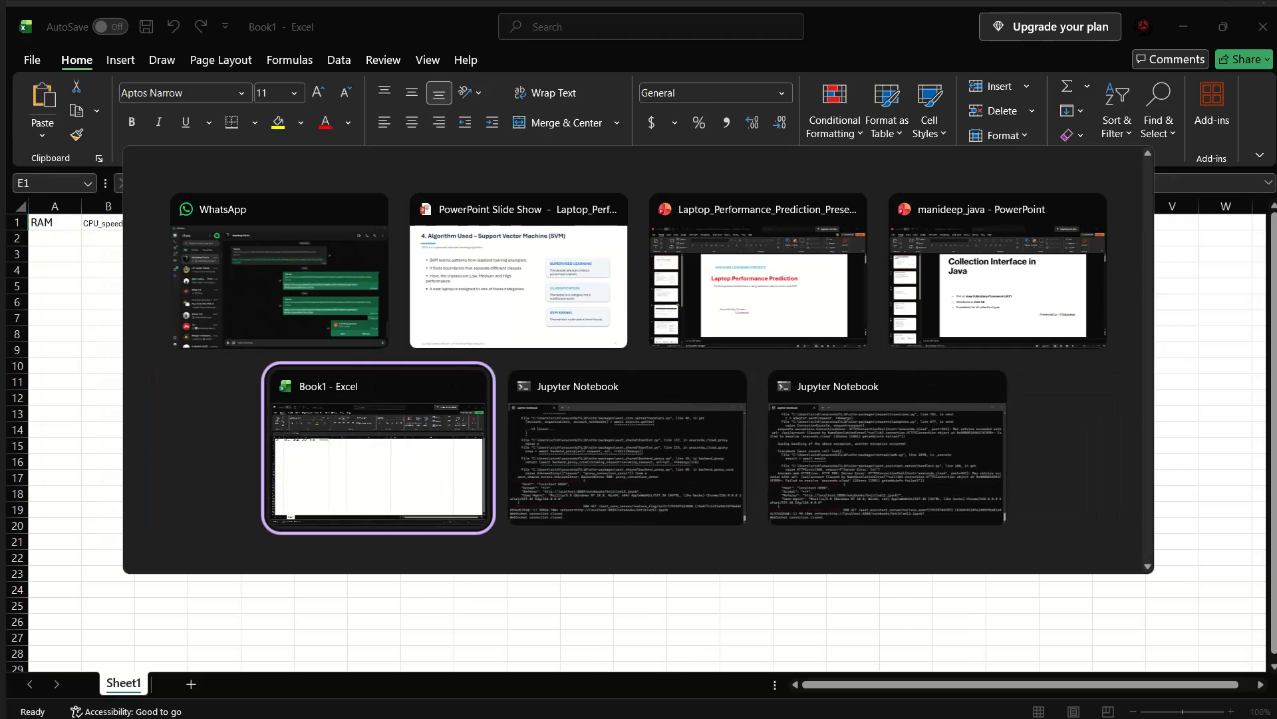
Close the running slide show and the Laptop_Performance_Prediction and manideep_java presentation windows.
key("ctrl+w")
key("ctrl+w")
key("ctrl+w")
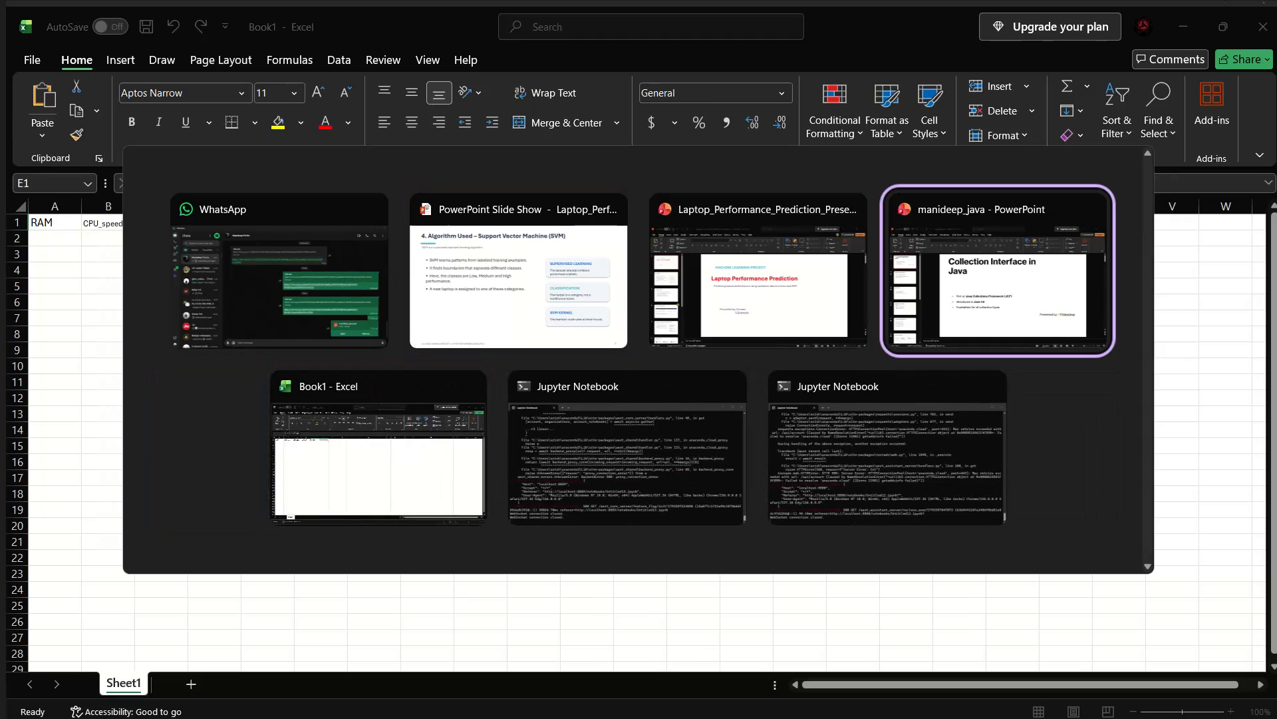
key("ctrl+w")
key("ctrl+w")
key("ctrl+w")
key("ctrl+w")
key("ctrl+w")
key("ctrl+w")
key("ctrl+w")
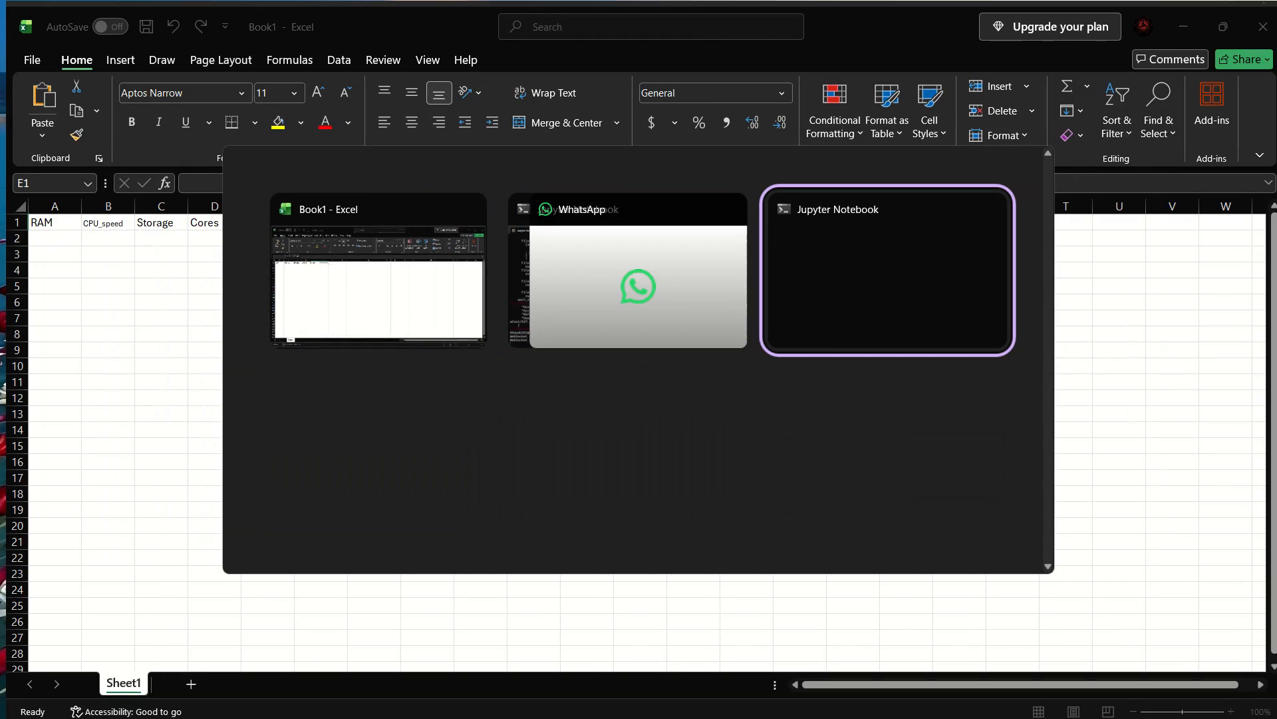
Try to close the remaining WhatsApp and Jupyter Notebook windows.
left_click(690, 221)
left_click(748, 220)
key("ctrl+w")
key("ctrl+w")
scroll(748, 220, "left", 9)
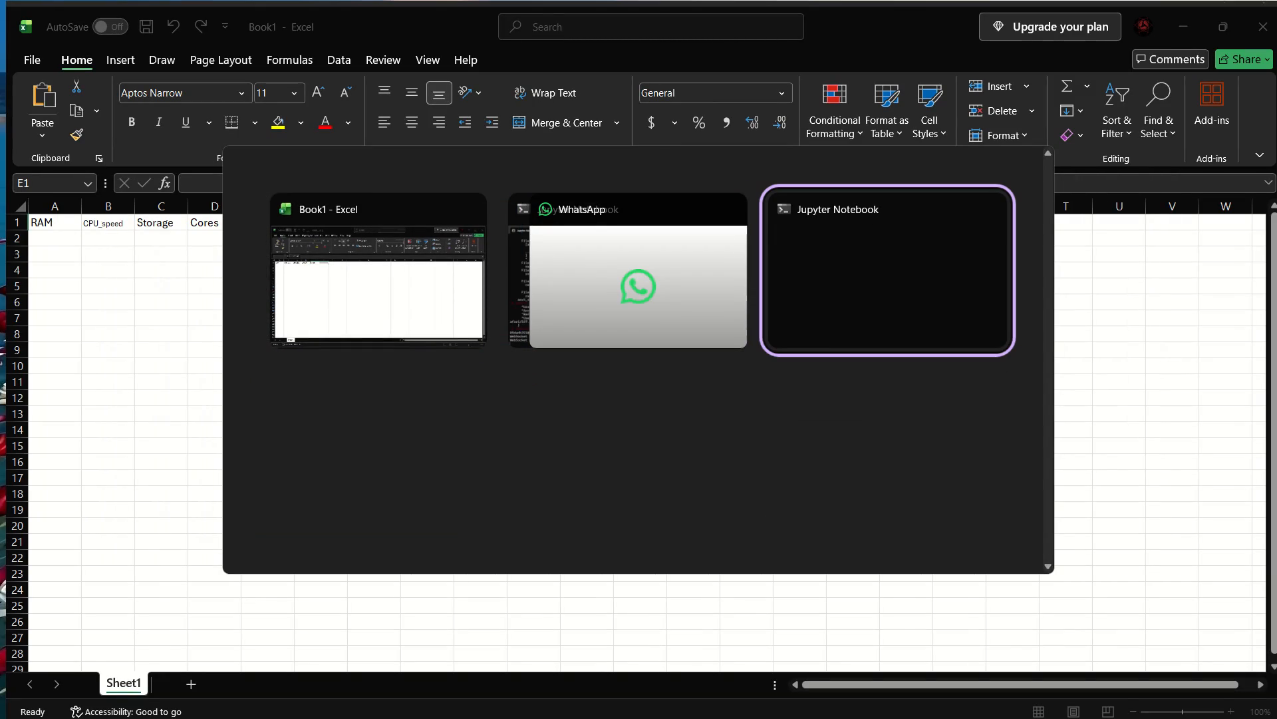